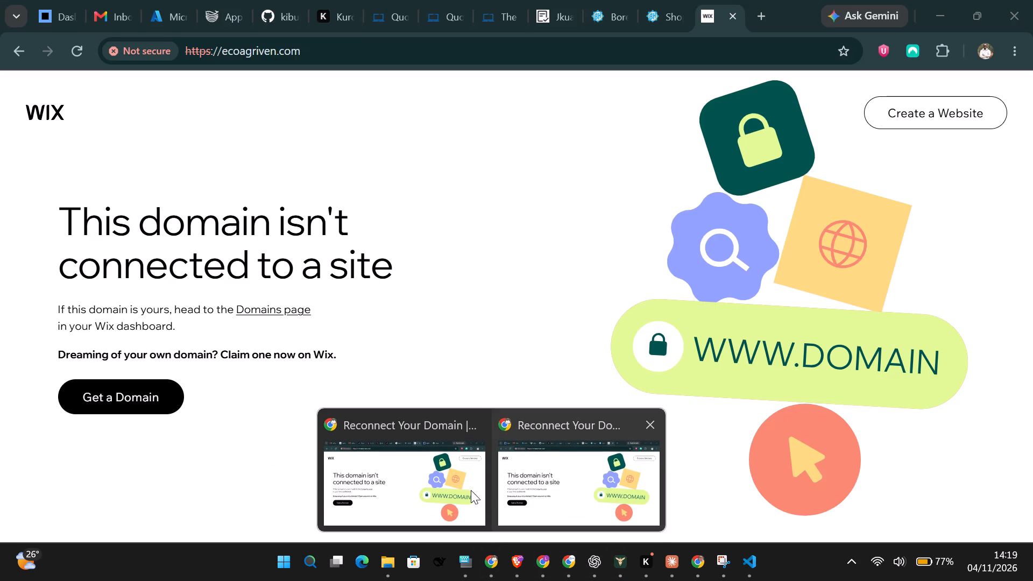
Switch to the browser window with the Hostinger nameserver guide for ecoagriven.com and confirm that the nameservers have been updated.
{"action": "left_click", "coordinate": [534, 566]}
{"action": "left_click", "coordinate": [541, 269]}
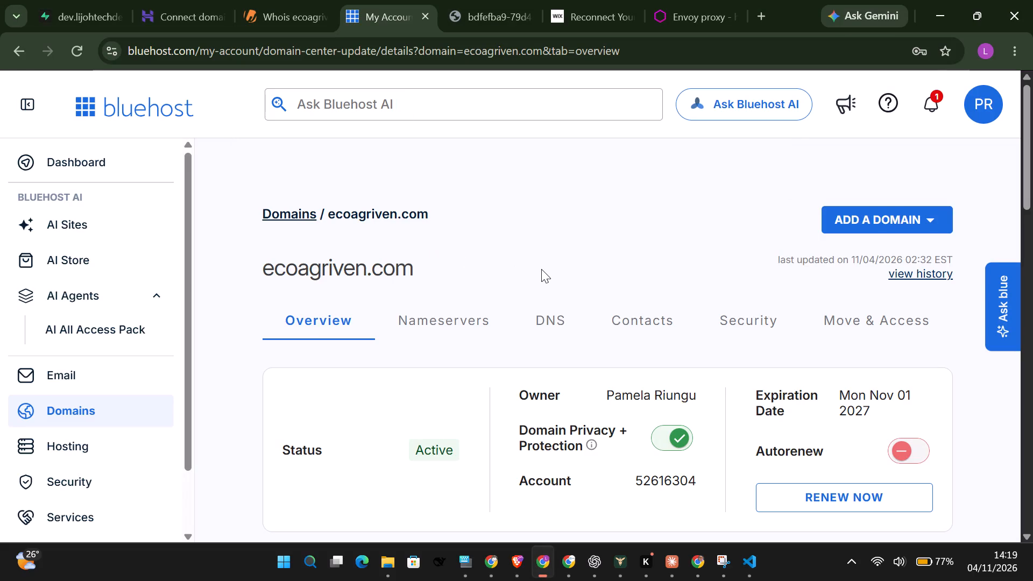
{"action": "left_click", "coordinate": [178, 0]}
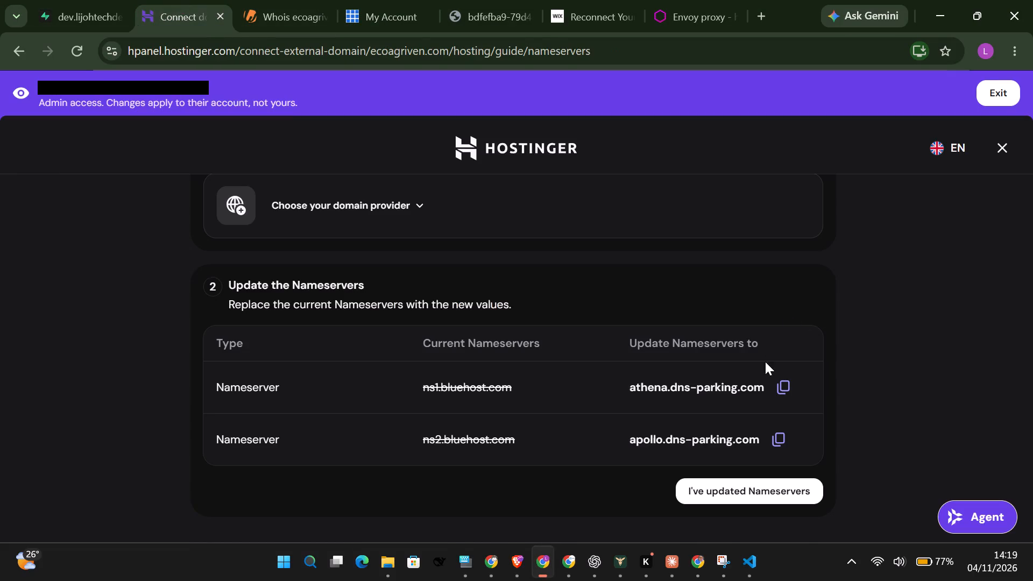
{"action": "left_click", "coordinate": [723, 494]}
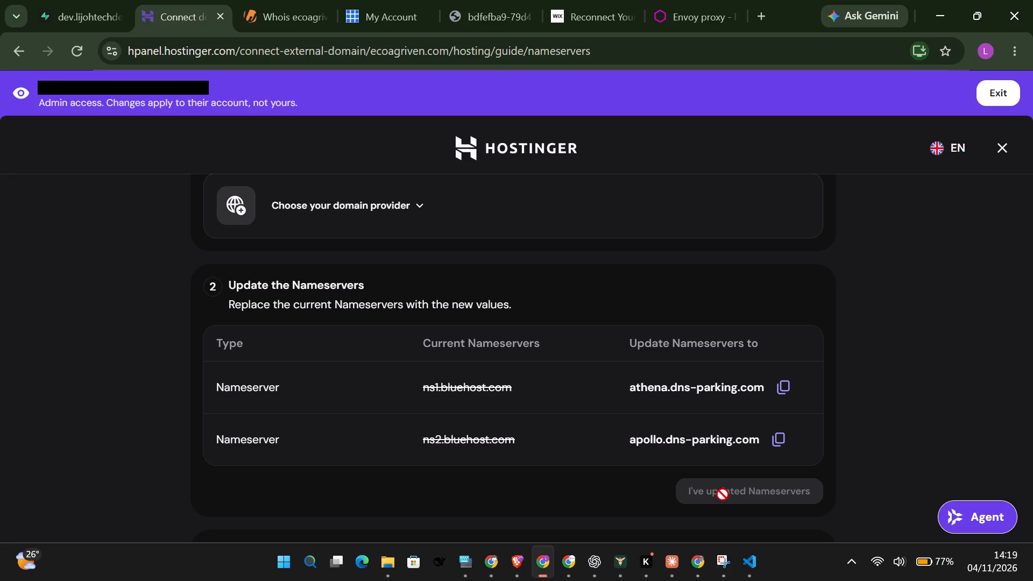
{"action": "left_click", "coordinate": [775, 491]}
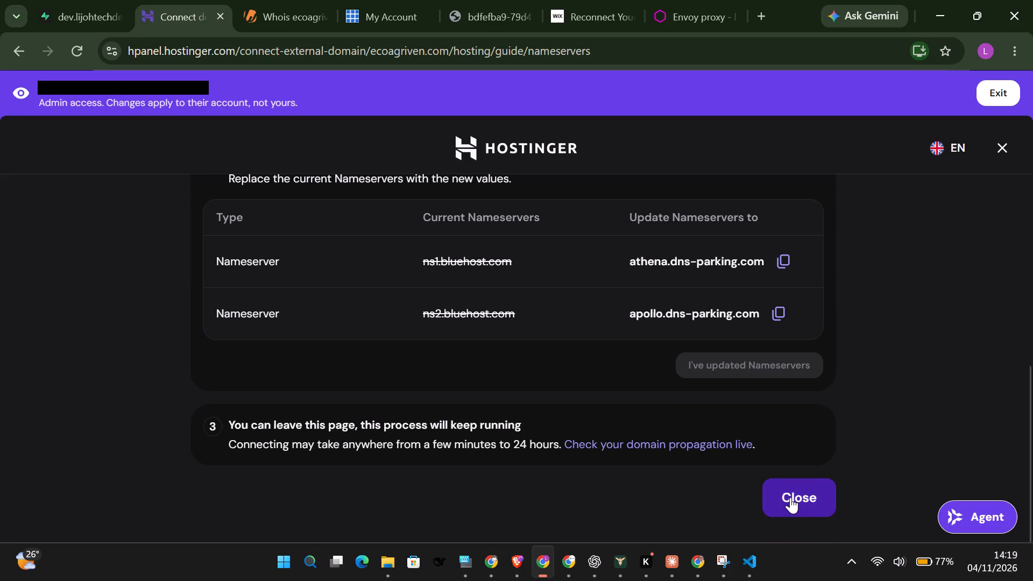
Close the external domain connection guide and go to the ecoagriven.com website dashboard.
{"action": "left_click", "coordinate": [790, 497]}
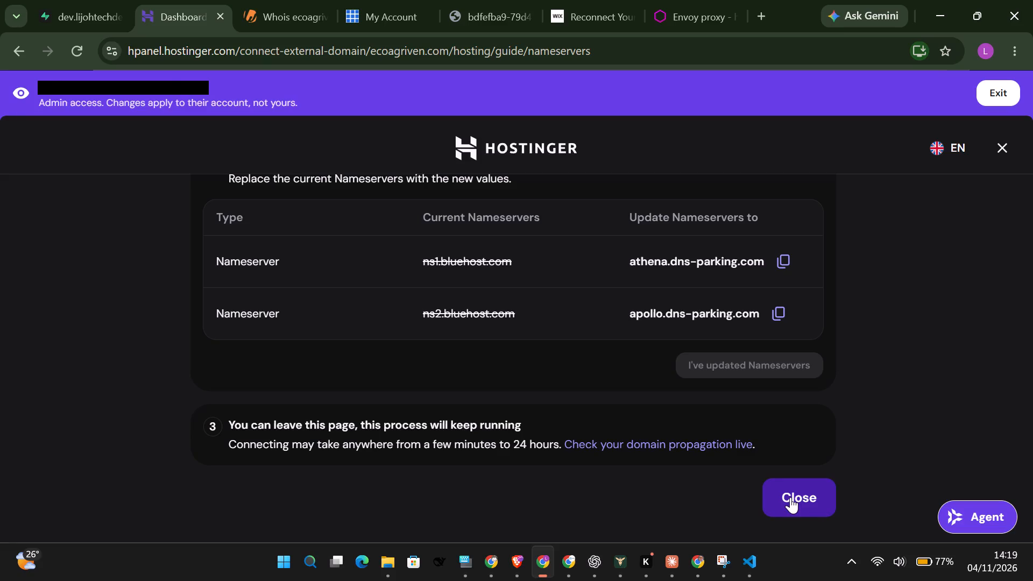
{"action": "left_click", "coordinate": [790, 497]}
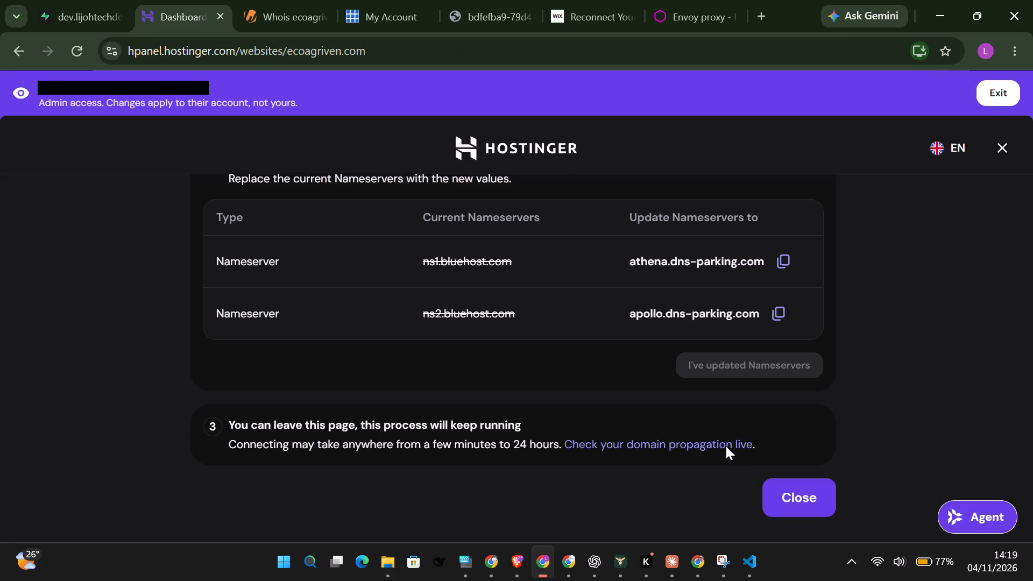
{"action": "left_click", "coordinate": [707, 445]}
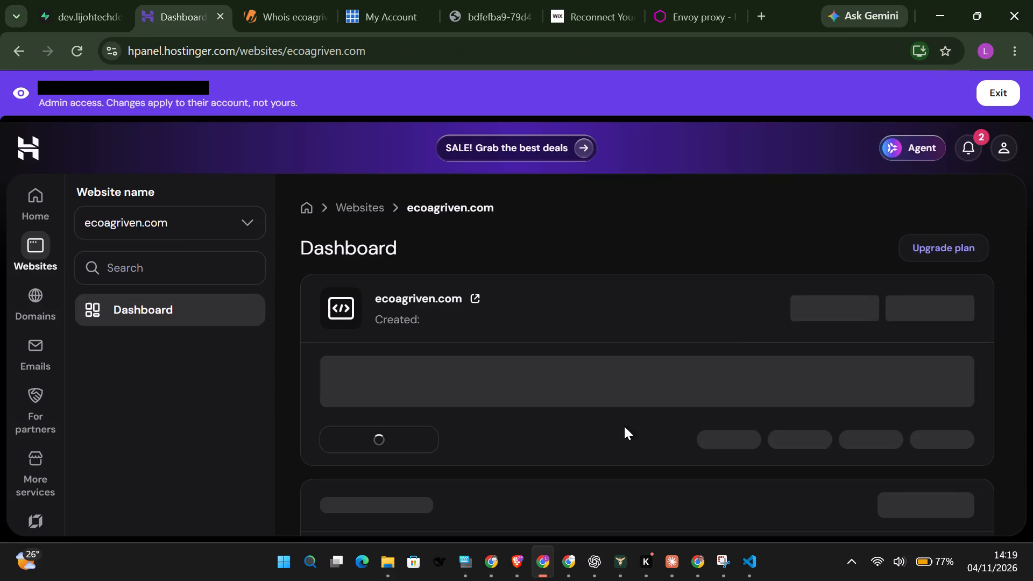
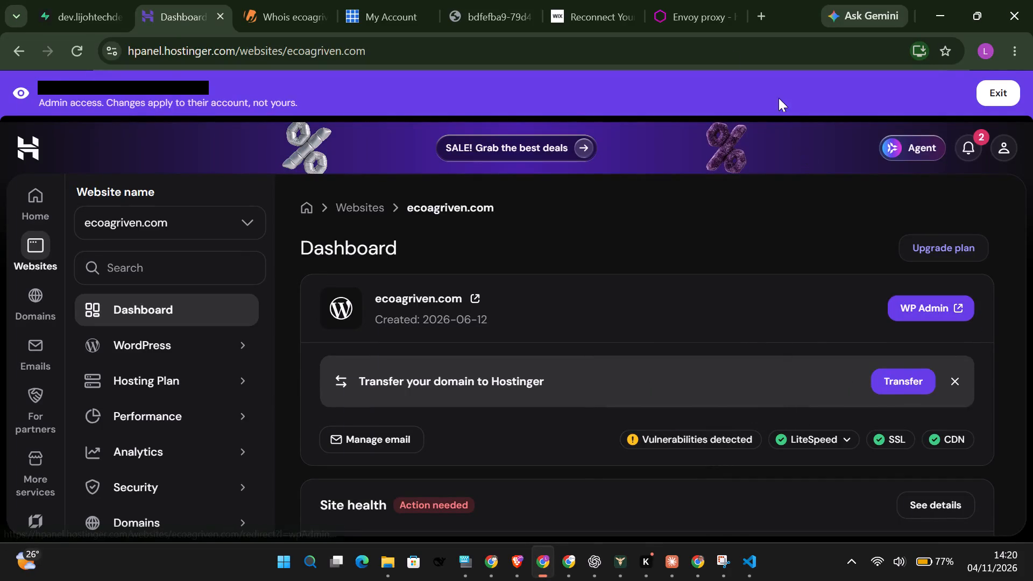
Switch to the open ecoagriven.com page and reload it to check whether the domain loads the Hostinger site.
{"action": "left_click", "coordinate": [583, 0]}
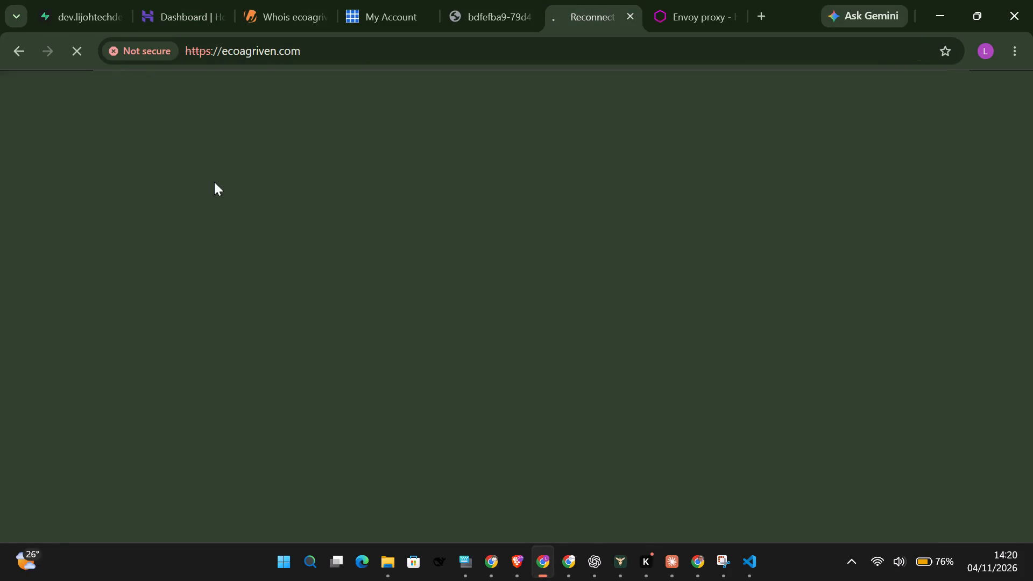
{"action": "left_click", "coordinate": [84, 60]}
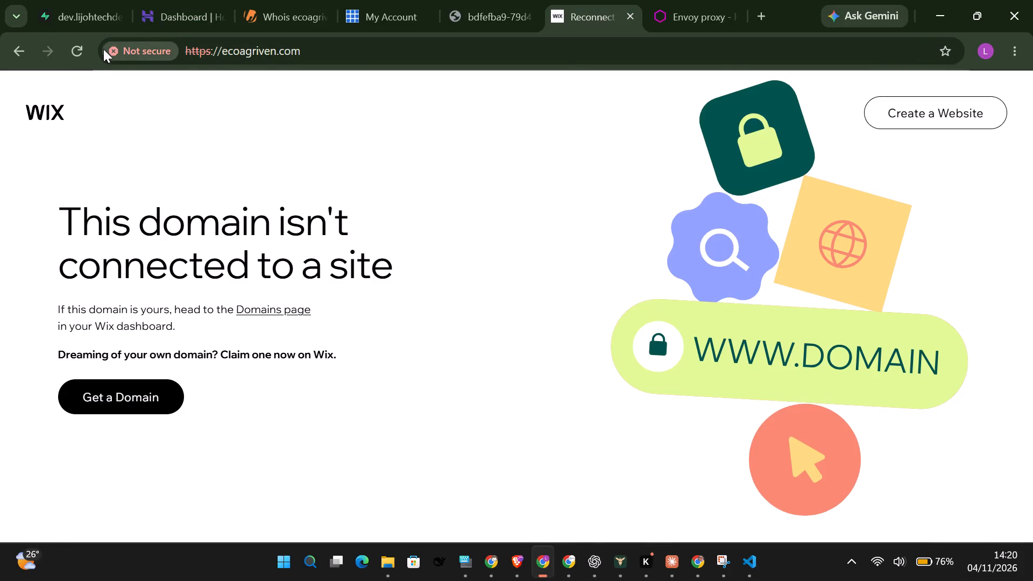
{"action": "left_click", "coordinate": [86, 49]}
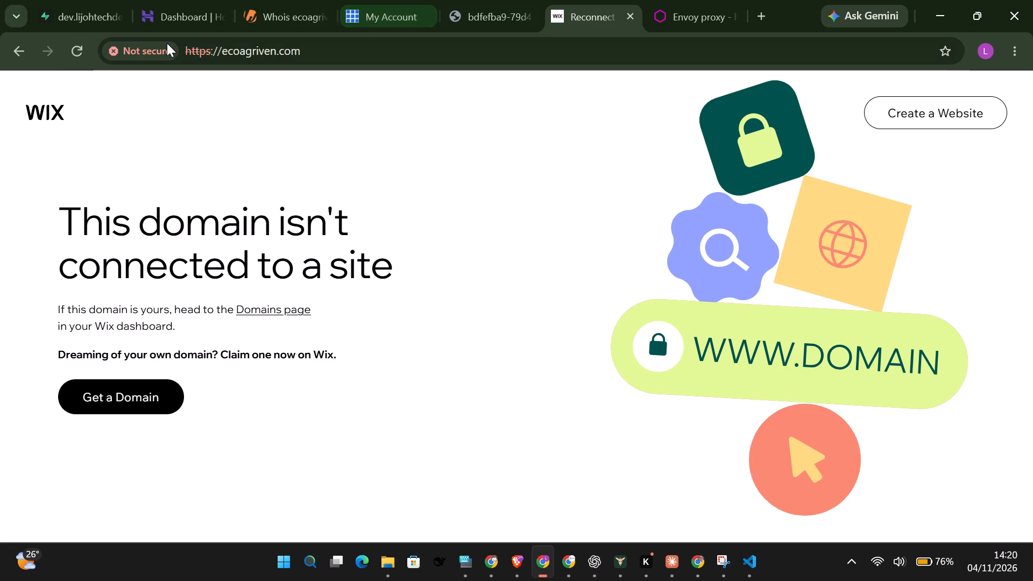
Return to the Hostinger dashboard and open the live ecoagriven.com site from its website card.
{"action": "left_click", "coordinate": [501, 0]}
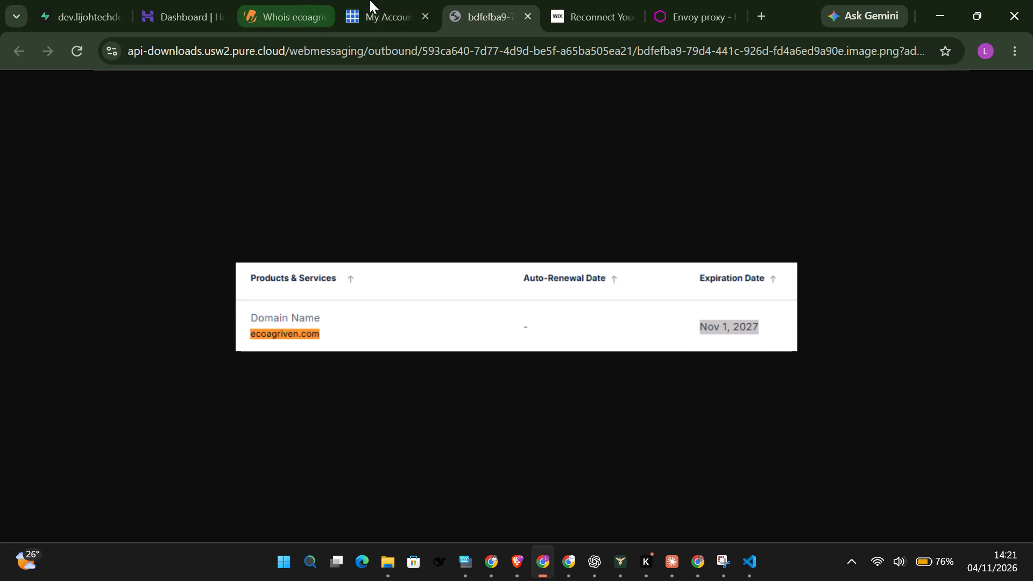
{"action": "left_click", "coordinate": [395, 0]}
{"action": "left_click", "coordinate": [185, 0]}
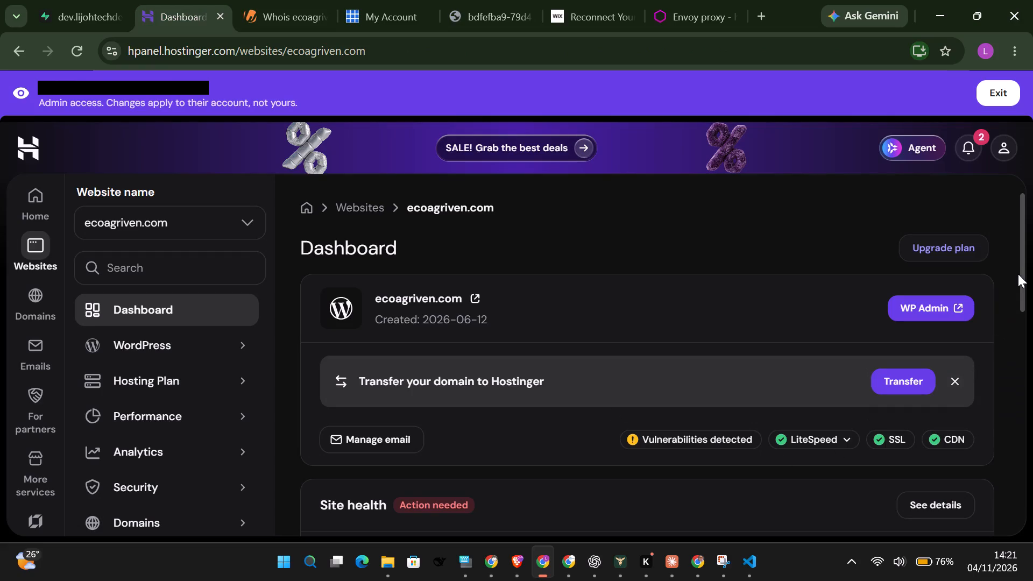
{"action": "left_click", "coordinate": [480, 297]}
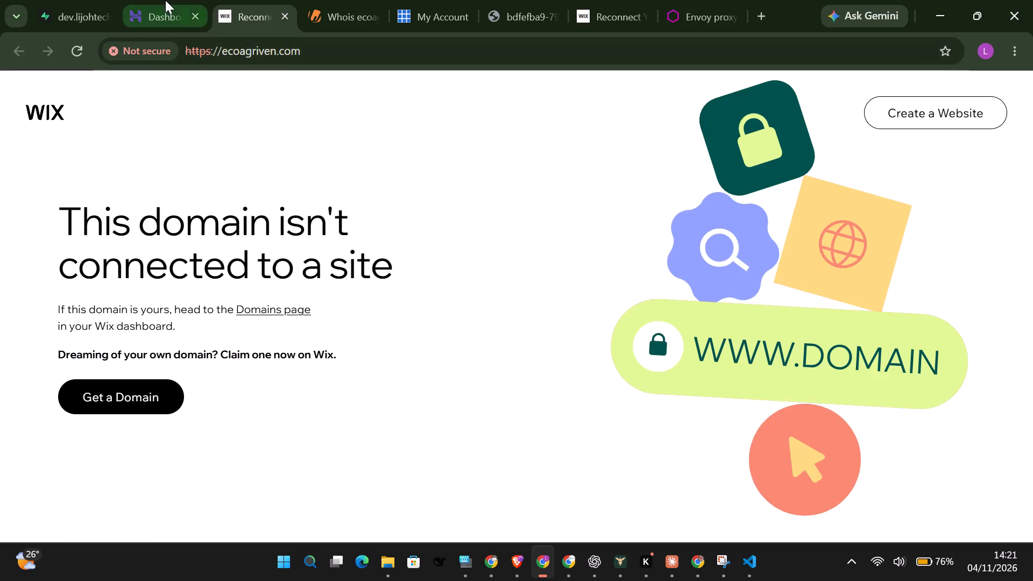
Go back to the Hostinger dashboard and open the WordPress admin for ecoagriven.com.
{"action": "left_click", "coordinate": [165, 0]}
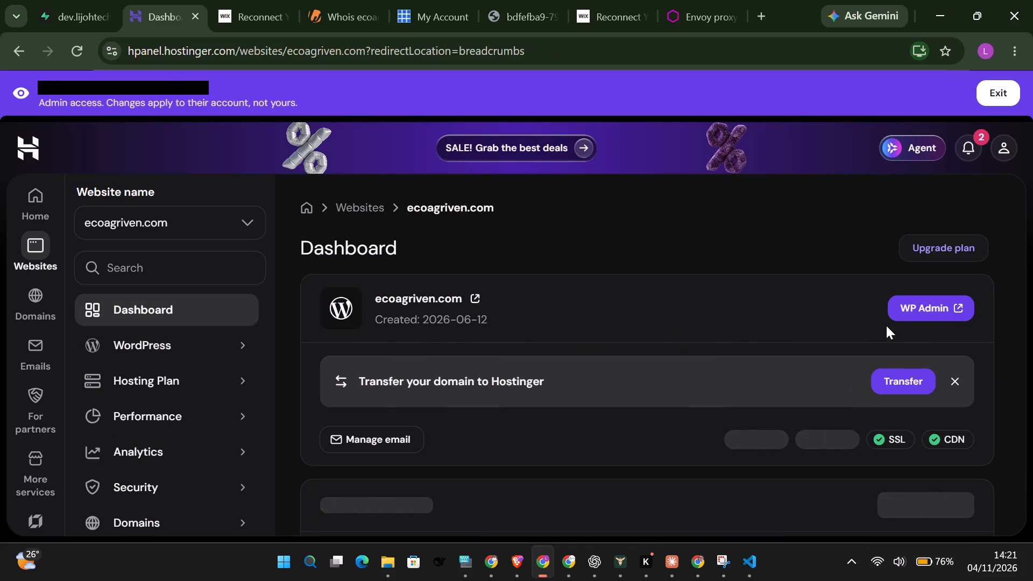
{"action": "left_click", "coordinate": [903, 315]}
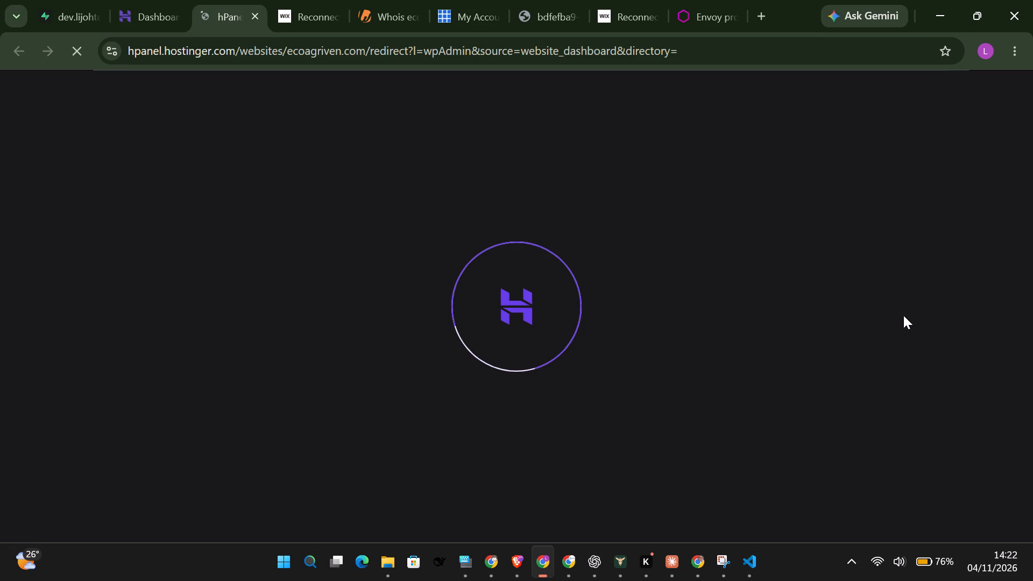
{"action": "left_click", "coordinate": [621, 16]}
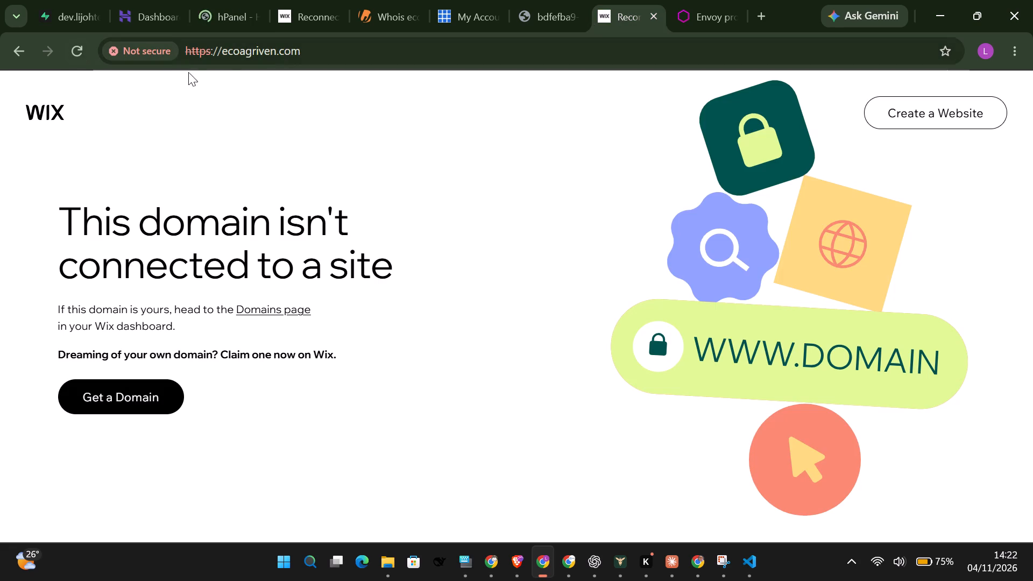
{"action": "left_click_drag", "start_coordinate": [219, 54], "coordinate": [179, 50]}
{"action": "left_click_drag", "start_coordinate": [220, 54], "coordinate": [177, 51]}
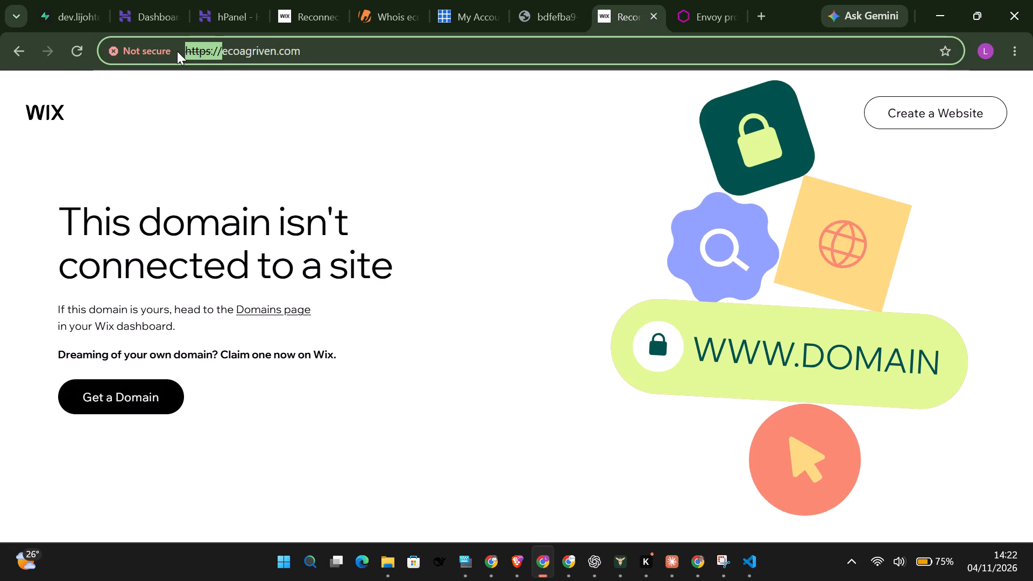
{"action": "key", "text": "Delete"}
{"action": "key", "text": "Return"}
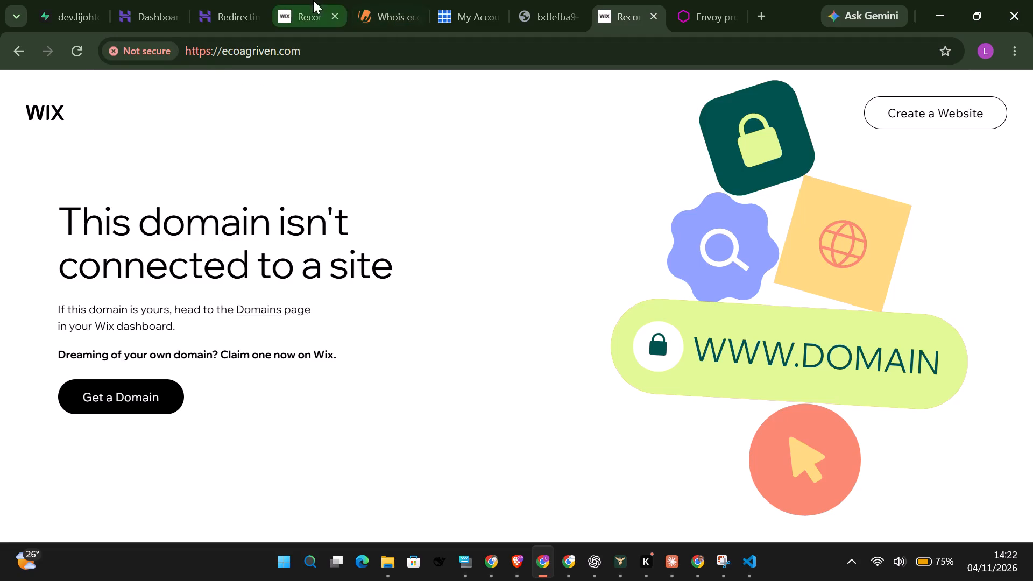
{"action": "left_click", "coordinate": [227, 0]}
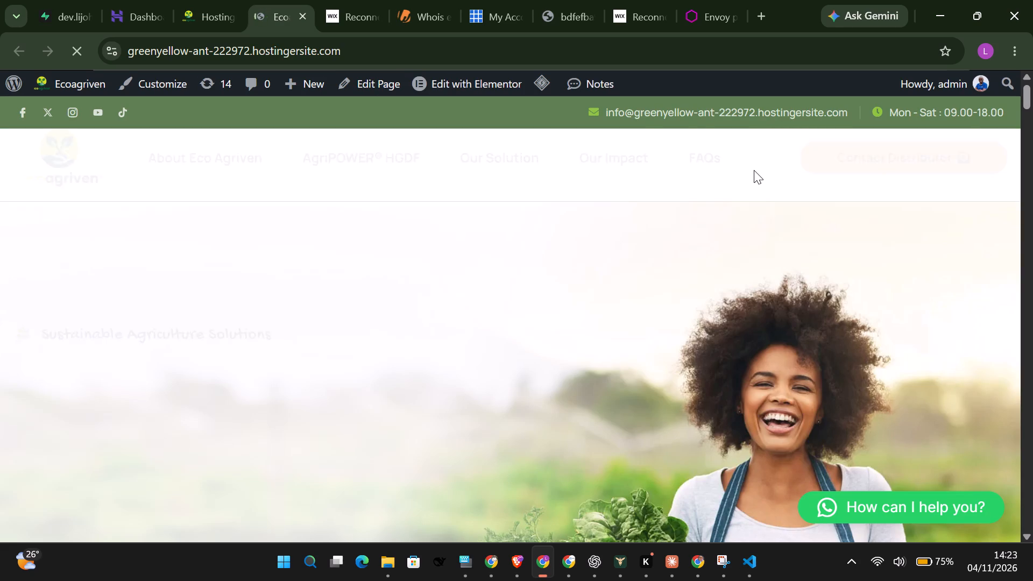
{"action": "left_click", "coordinate": [1032, 226]}
{"action": "left_click", "coordinate": [1032, 226]}
{"action": "left_click_drag", "start_coordinate": [1032, 226], "coordinate": [1032, 279]}
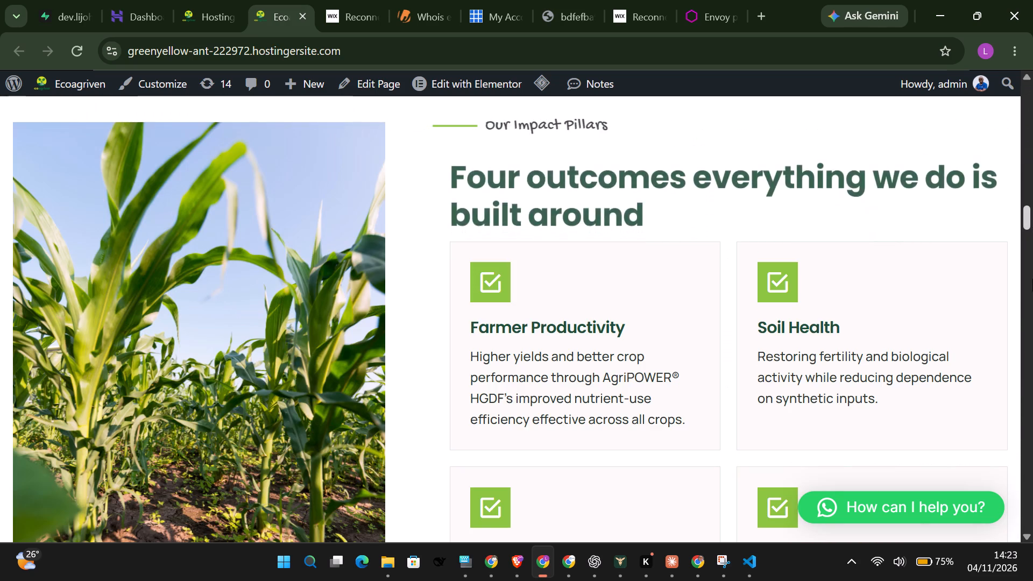
{"action": "left_click_drag", "start_coordinate": [1032, 279], "coordinate": [1032, 152]}
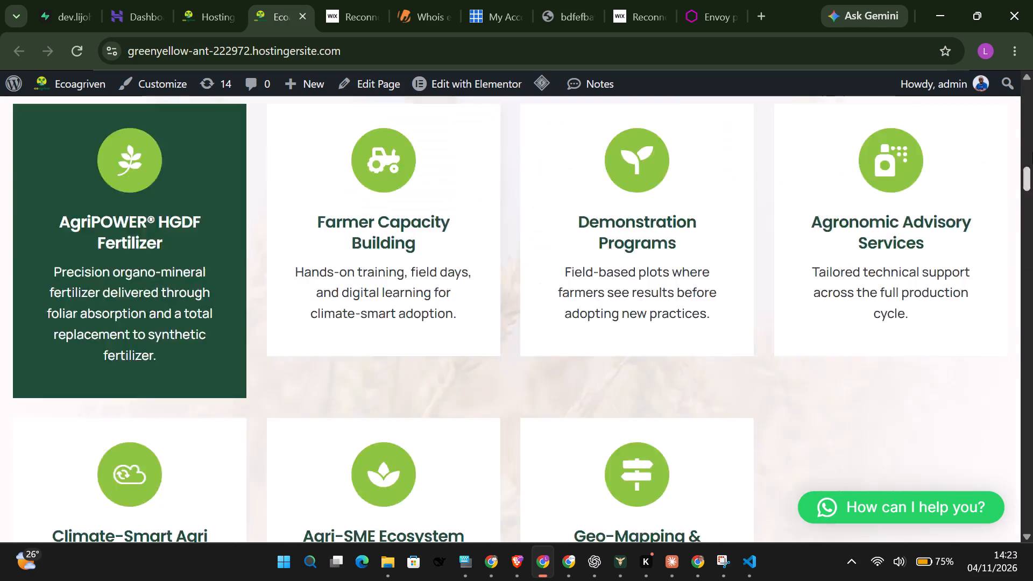
{"action": "left_click_drag", "start_coordinate": [1032, 152], "coordinate": [1032, 97]}
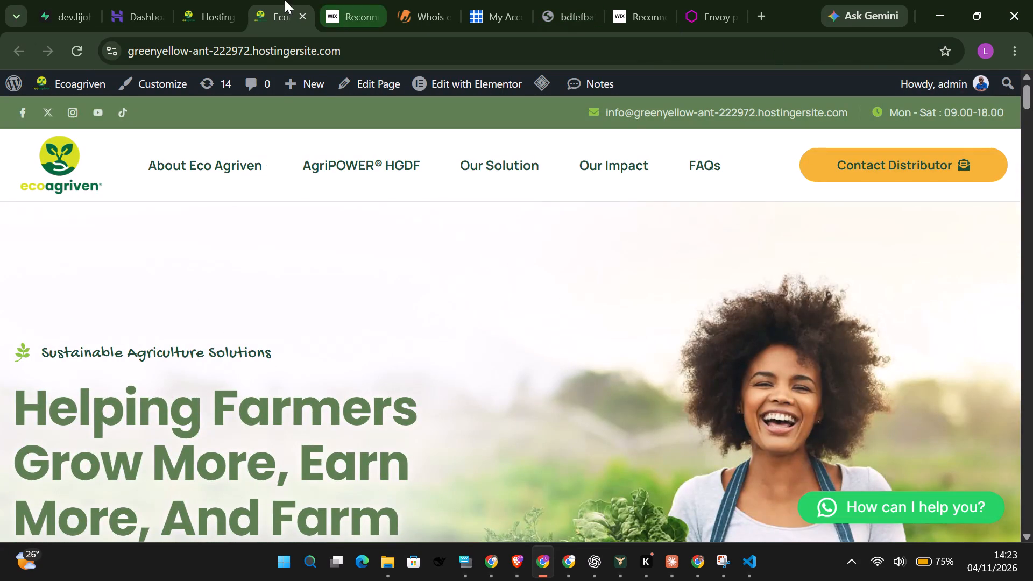
Return to the Hostinger dashboard for ecoagriven.com and open the WordPress updates from the detected vulnerabilities notice.
{"action": "left_click", "coordinate": [215, 0]}
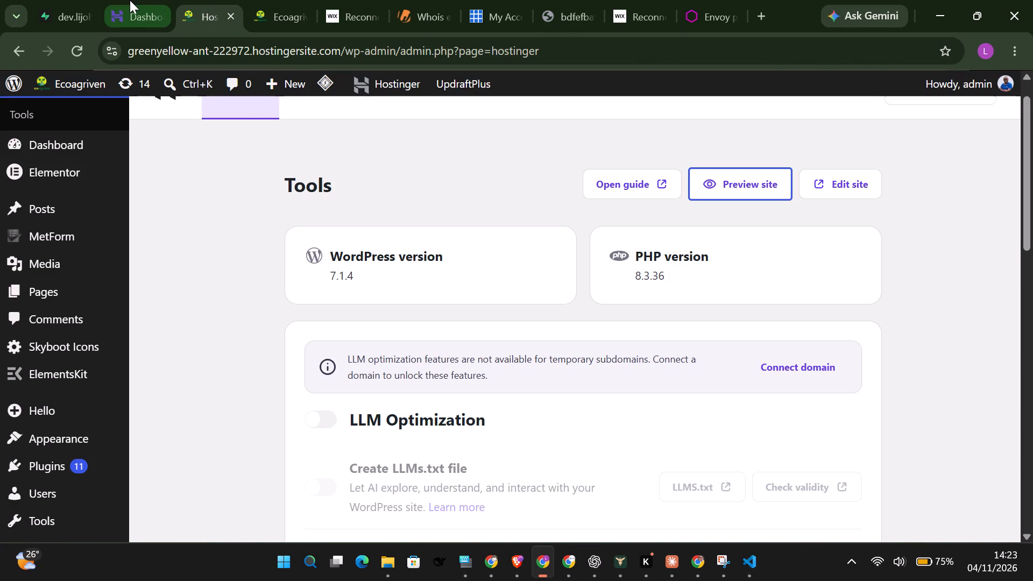
{"action": "left_click", "coordinate": [125, 0]}
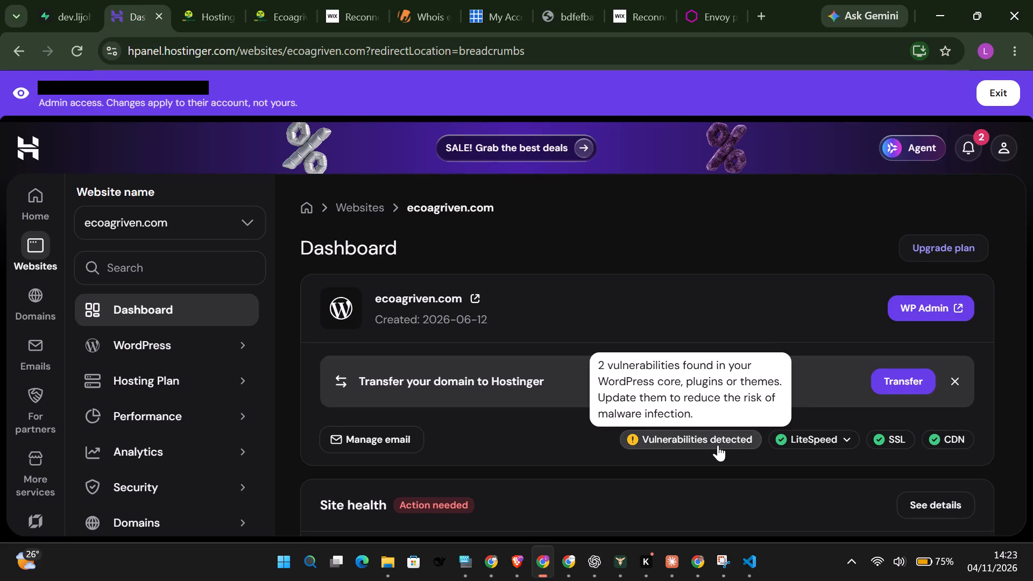
{"action": "left_click", "coordinate": [718, 445]}
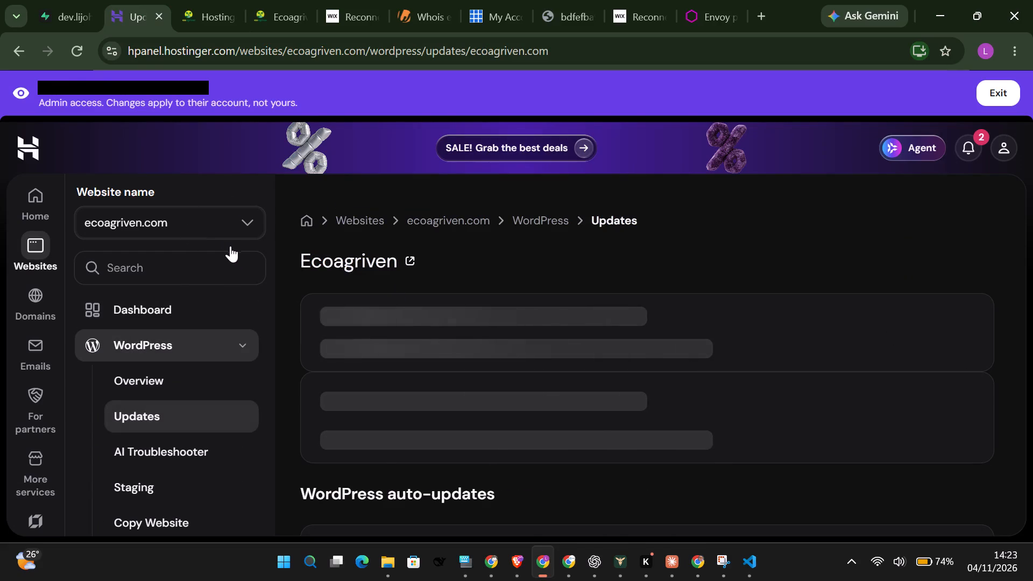
Go to the DNS section of the Hostinger domains area and open the DNS / Nameservers page for ecoagriven.com.
{"action": "left_click", "coordinate": [38, 308]}
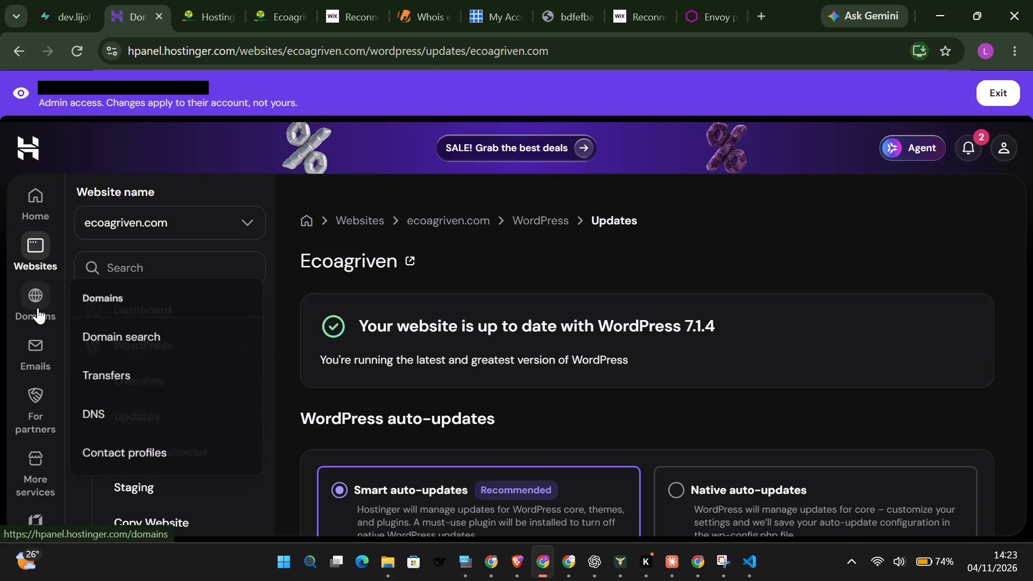
{"action": "left_click", "coordinate": [38, 308]}
{"action": "left_click", "coordinate": [38, 308]}
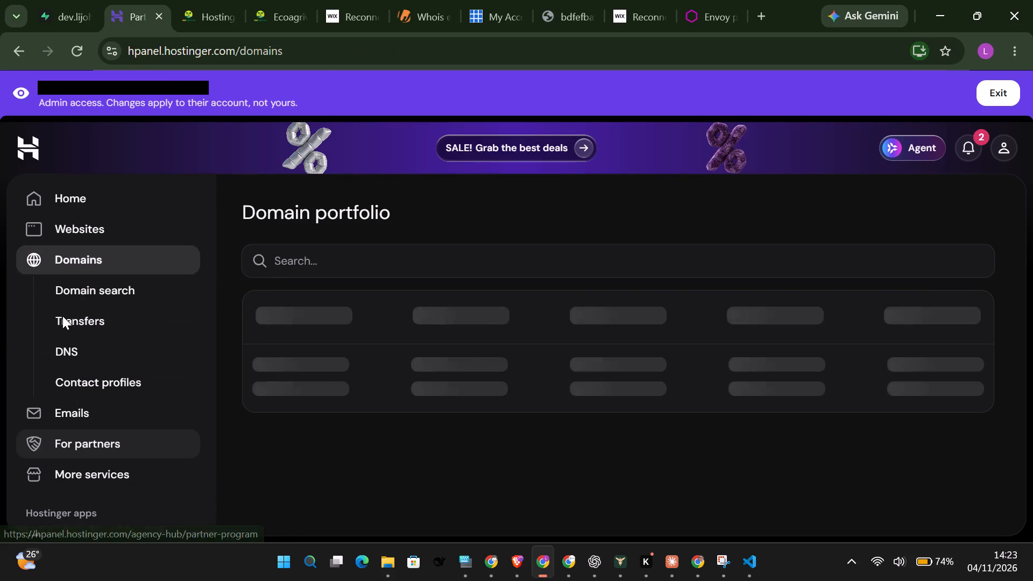
{"action": "left_click", "coordinate": [123, 349]}
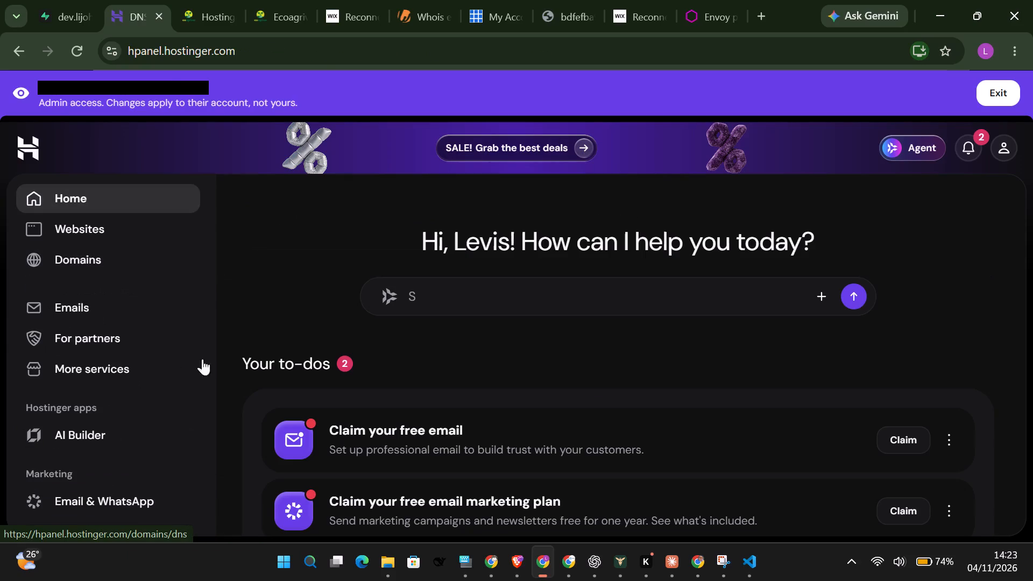
{"action": "left_click", "coordinate": [107, 265]}
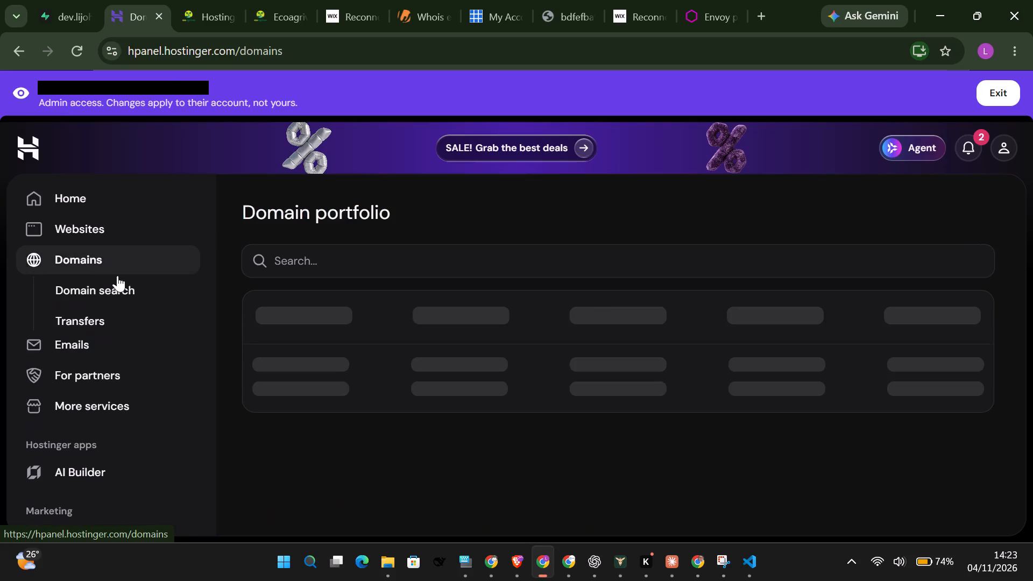
{"action": "left_click", "coordinate": [138, 345]}
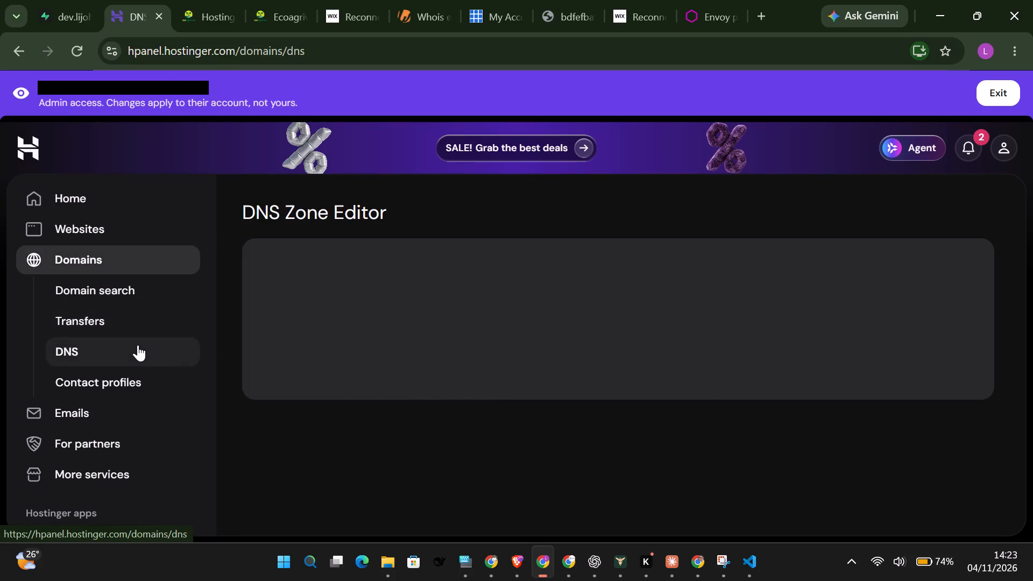
{"action": "left_click", "coordinate": [305, 426]}
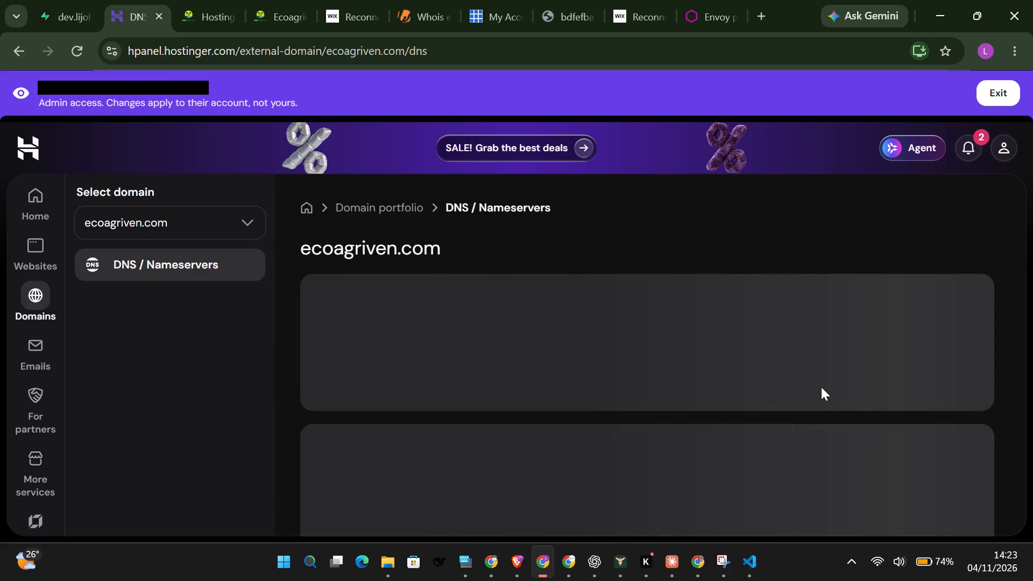
Open the nameserver connection guide for ecoagriven.com, confirm that the nameservers have been updated, and close the guide.
{"action": "left_click", "coordinate": [897, 387]}
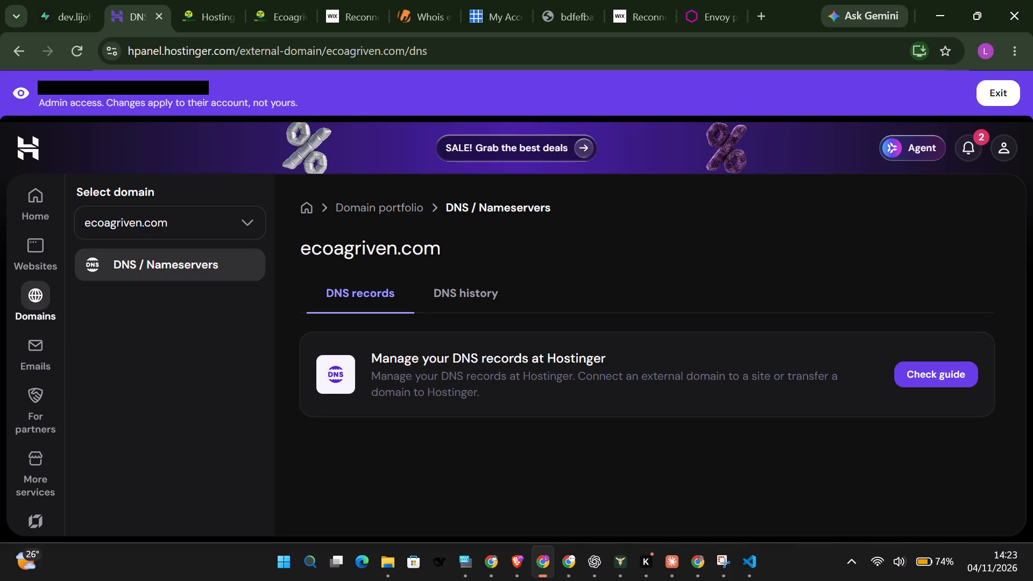
{"action": "left_click_drag", "start_coordinate": [1032, 282], "coordinate": [1031, 400]}
{"action": "left_click", "coordinate": [939, 367]}
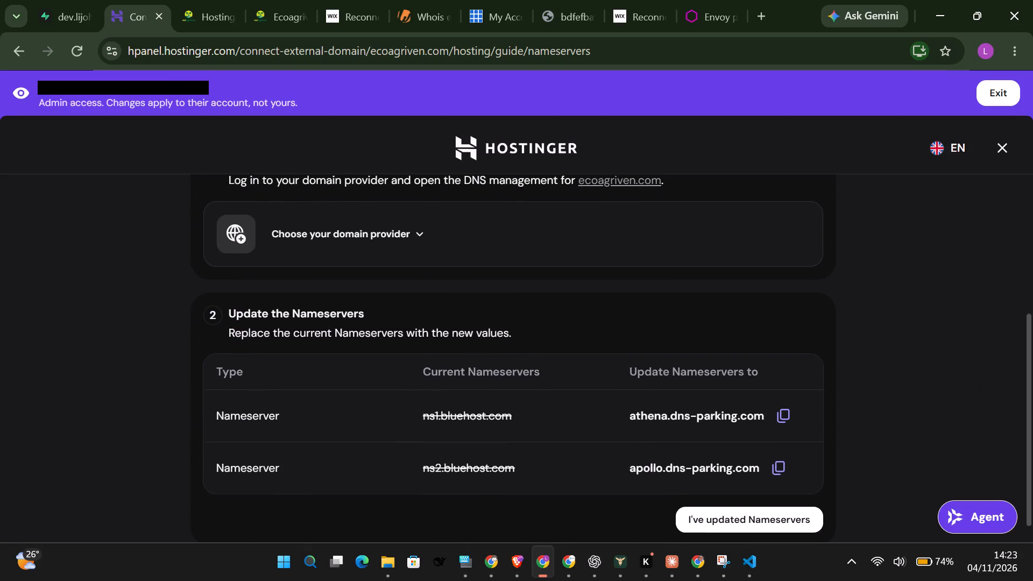
{"action": "left_click", "coordinate": [738, 479]}
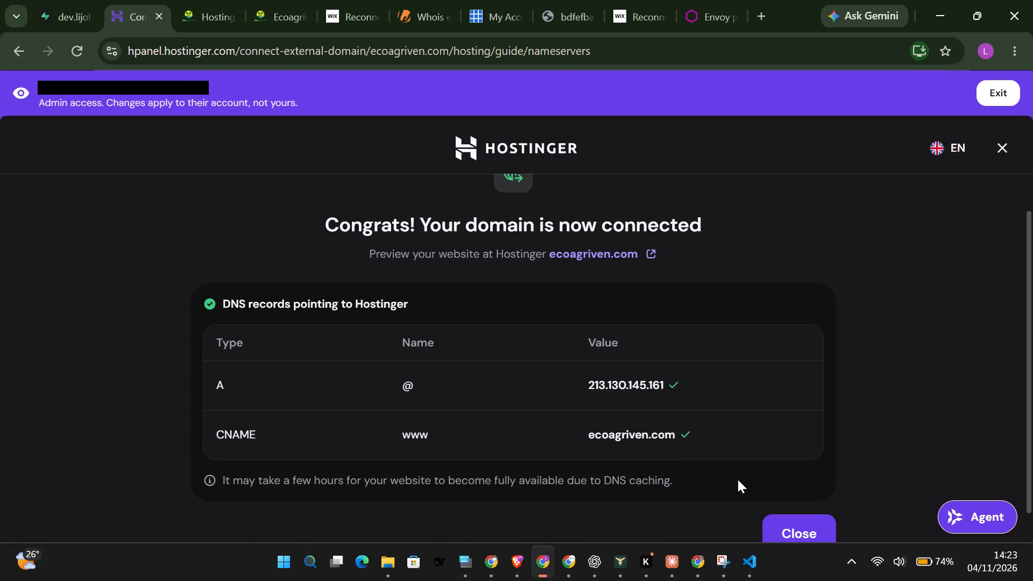
{"action": "left_click_drag", "start_coordinate": [1032, 310], "coordinate": [1032, 441]}
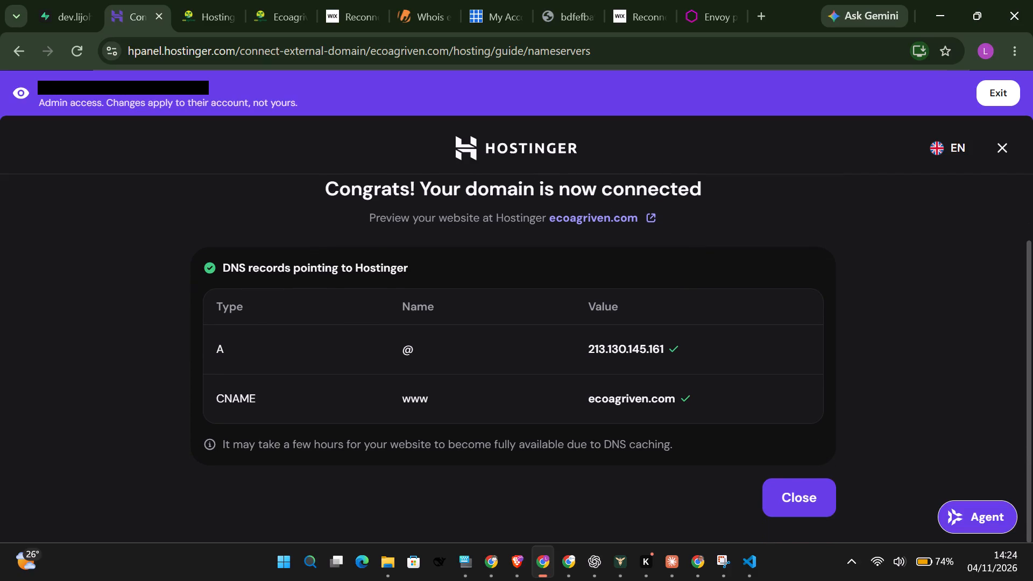
{"action": "left_click", "coordinate": [801, 493]}
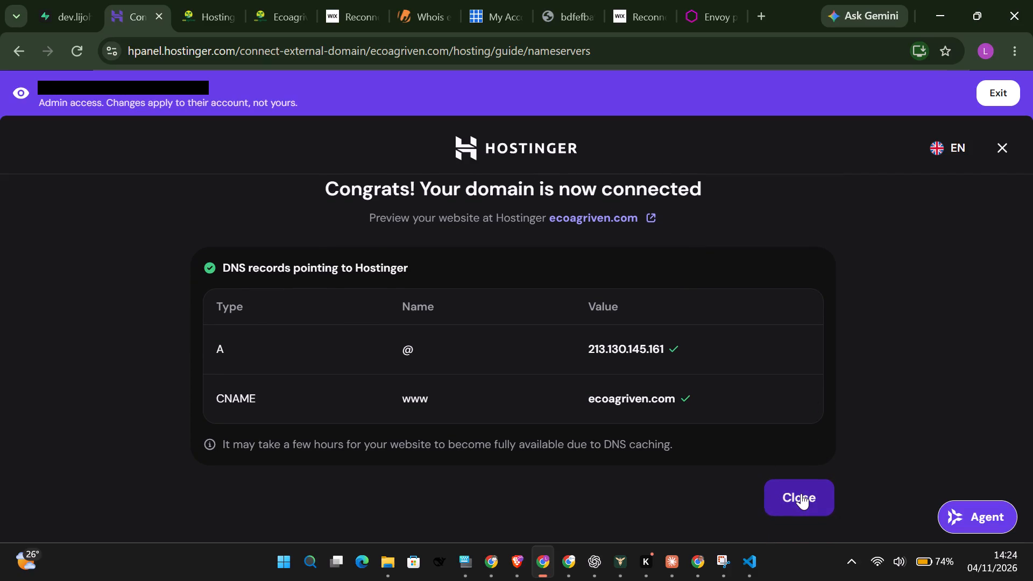
{"action": "left_click", "coordinate": [801, 493]}
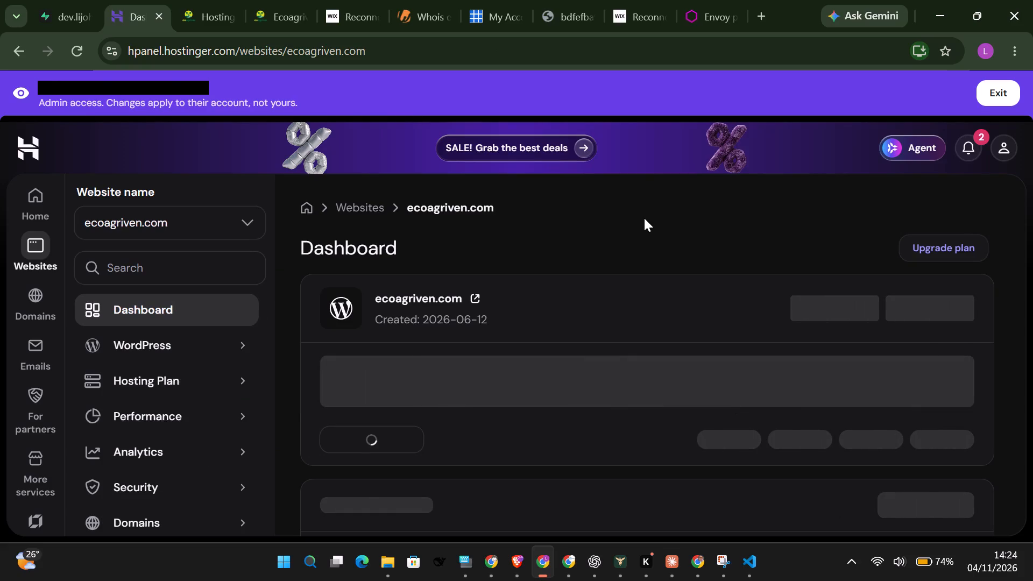
Return to the open ecoagriven.com page and reload it to check whether the domain loads the Hostinger site.
{"action": "left_click", "coordinate": [620, 0]}
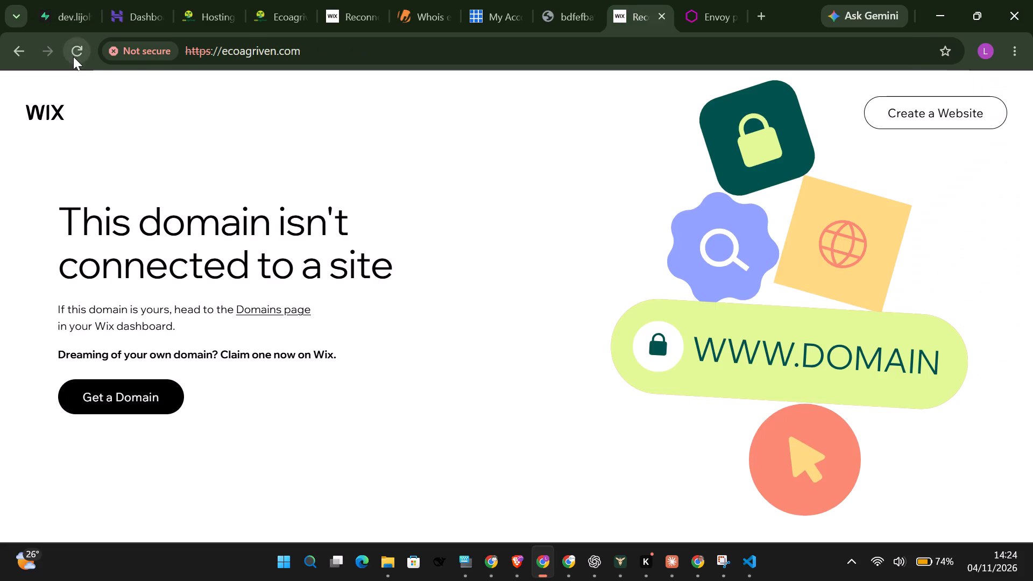
{"action": "left_click", "coordinate": [73, 56]}
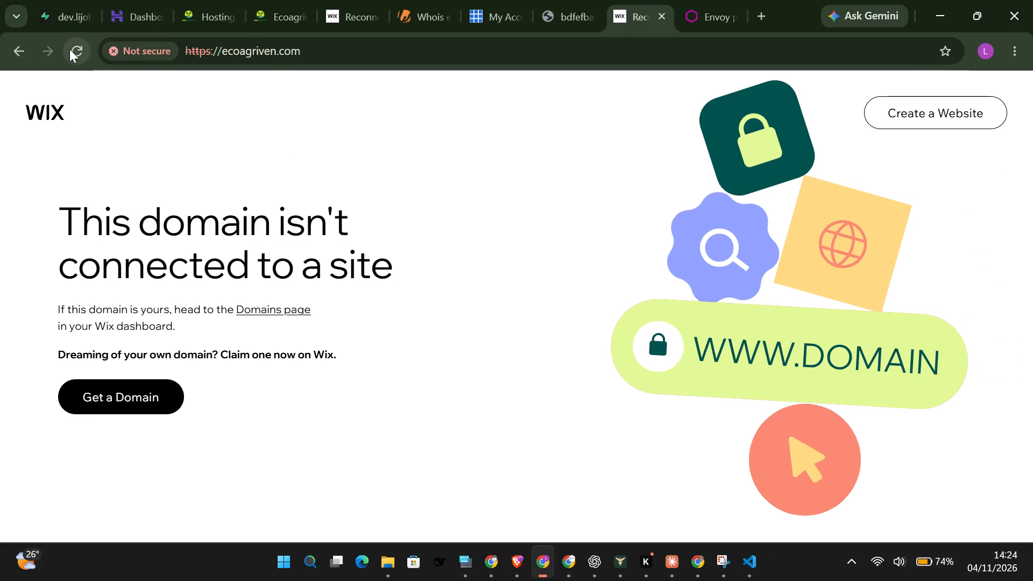
Reload ecoagriven.com again, bypassing the browser cache, to check whether the domain loads the Hostinger site.
{"action": "left_click", "coordinate": [69, 49]}
{"action": "key", "text": "ctrl+shift+r"}
{"action": "key", "text": "ctrl+shift+r"}
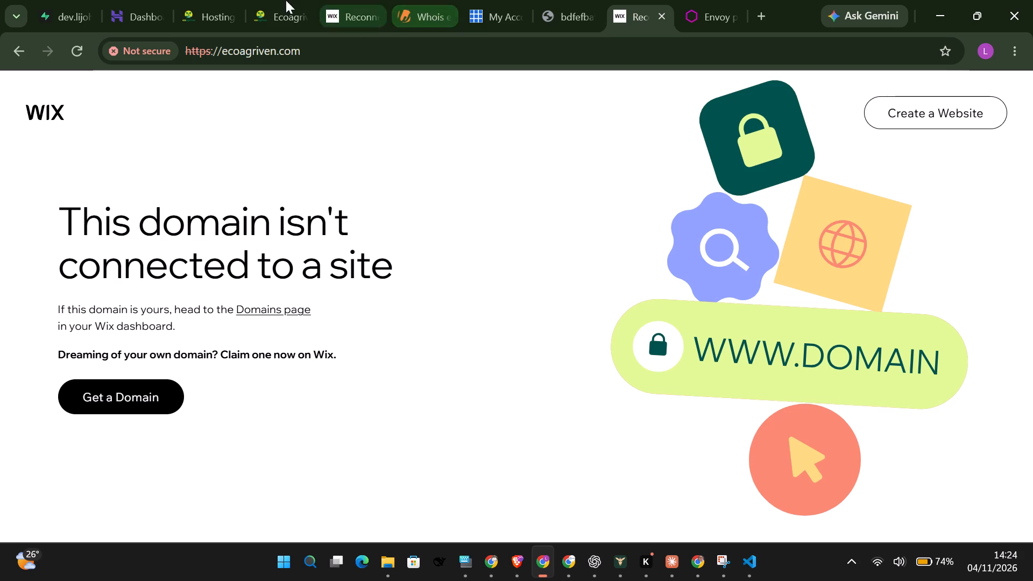
Return to the Hostinger dashboard and open the DNS management page for ecoagriven.com from the external domains list.
{"action": "left_click", "coordinate": [254, 0]}
{"action": "left_click", "coordinate": [211, 0]}
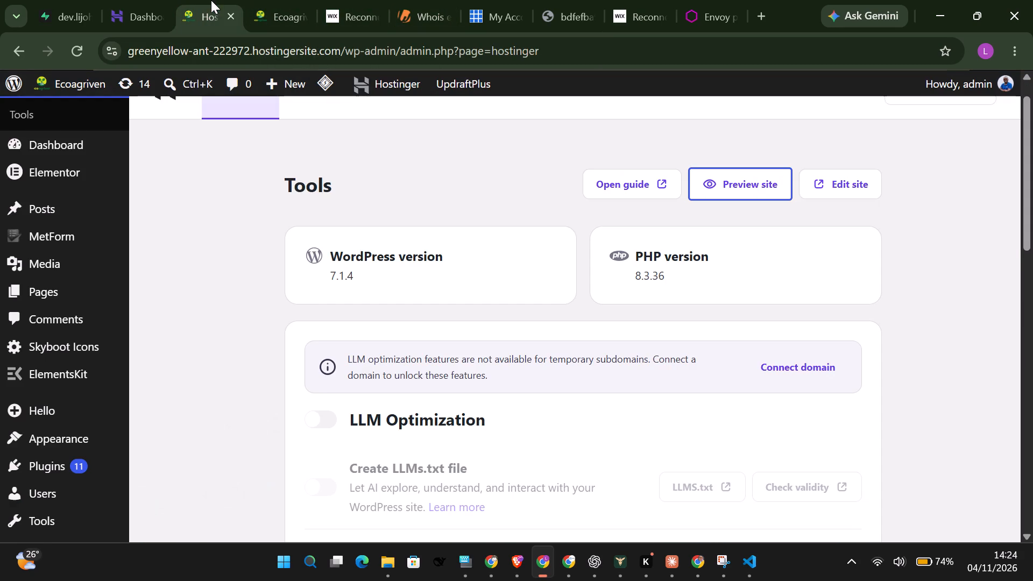
{"action": "left_click", "coordinate": [139, 0]}
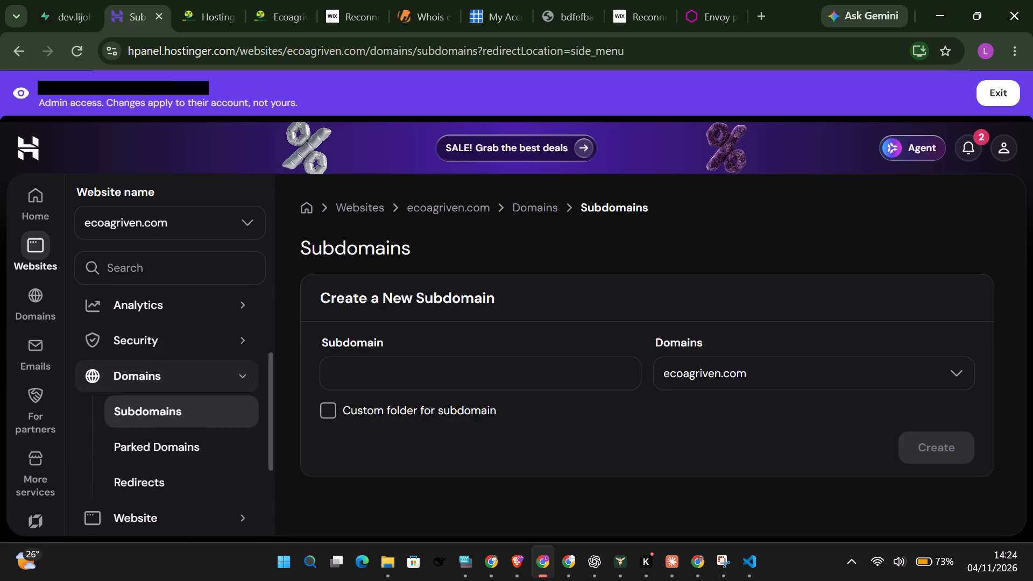
{"action": "left_click", "coordinate": [442, 279]}
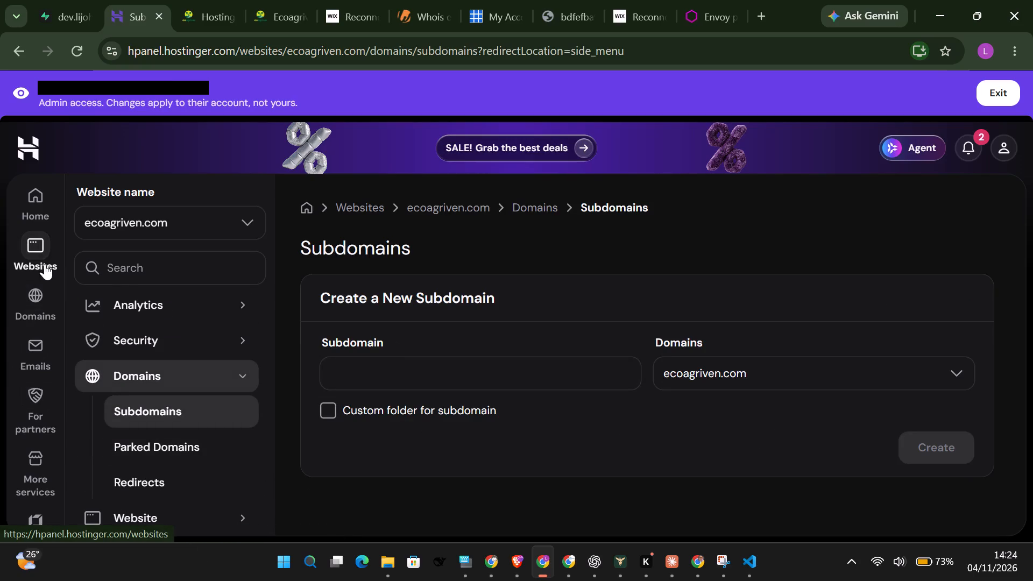
{"action": "left_click", "coordinate": [30, 307]}
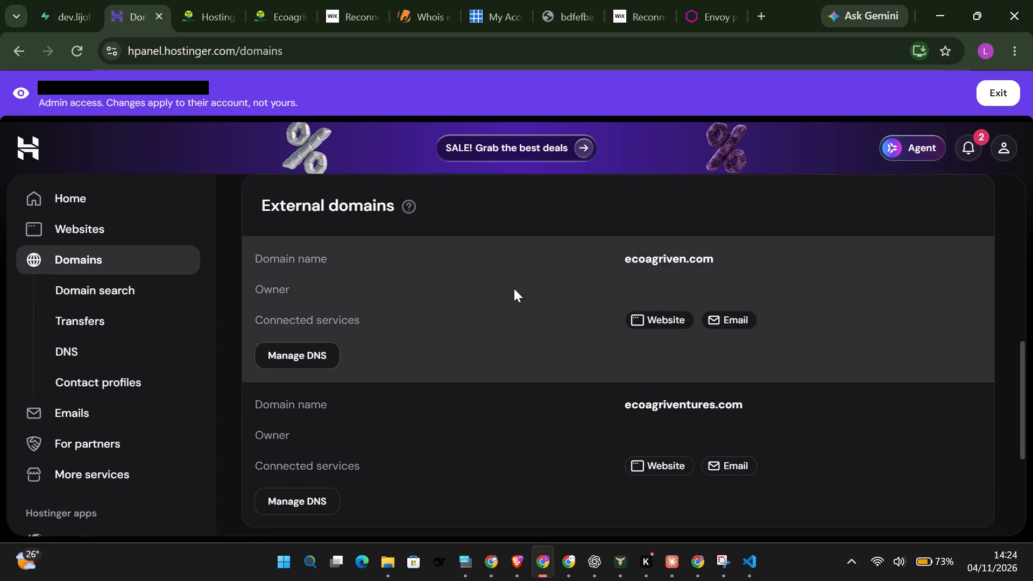
{"action": "left_click", "coordinate": [324, 350]}
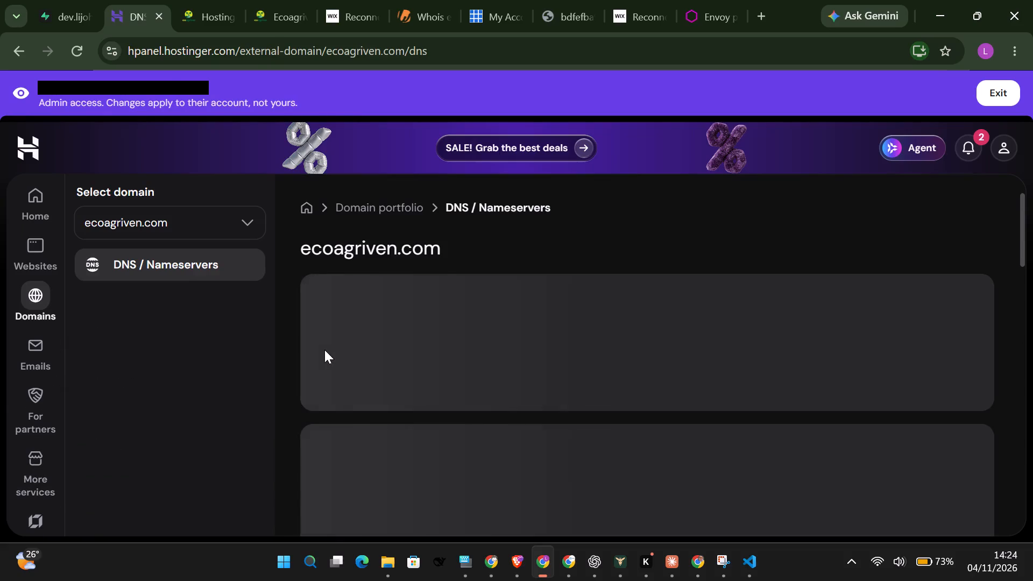
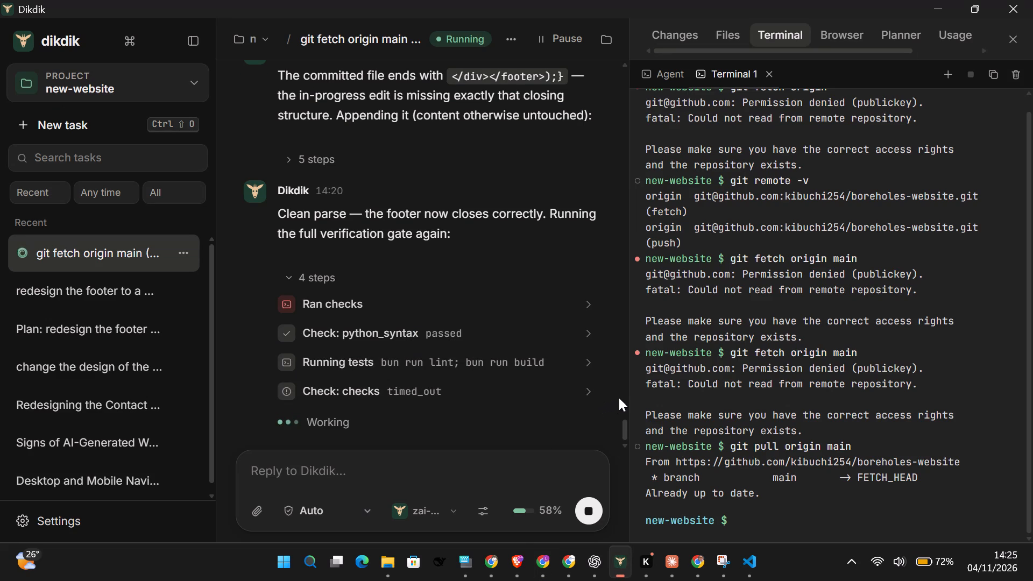
Review the running new-website task's messages about the footer fix and the lint and build checks in Dikdik.
{"action": "left_click_drag", "start_coordinate": [626, 428], "coordinate": [627, 420]}
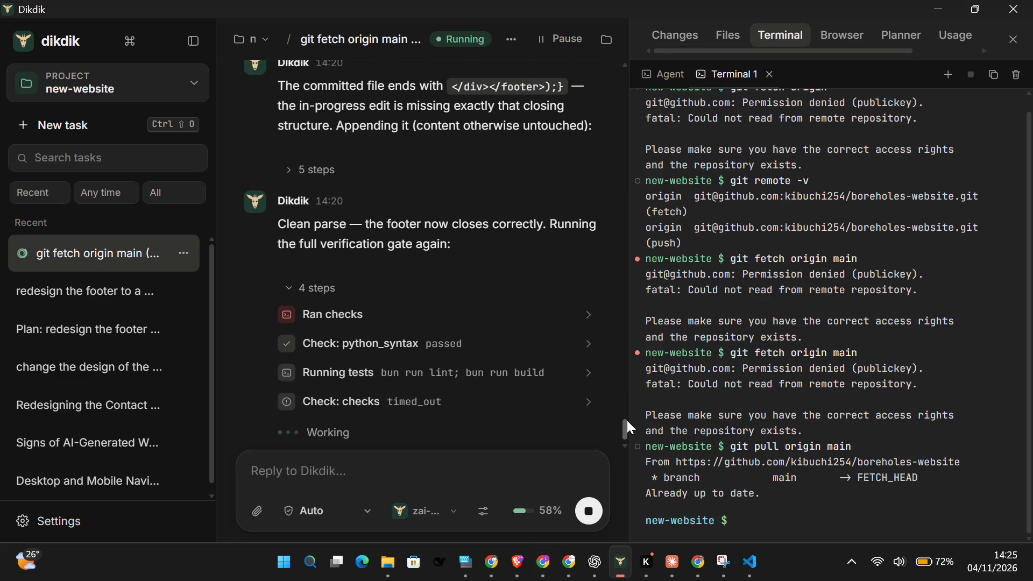
{"action": "left_click_drag", "start_coordinate": [627, 420], "coordinate": [627, 409]}
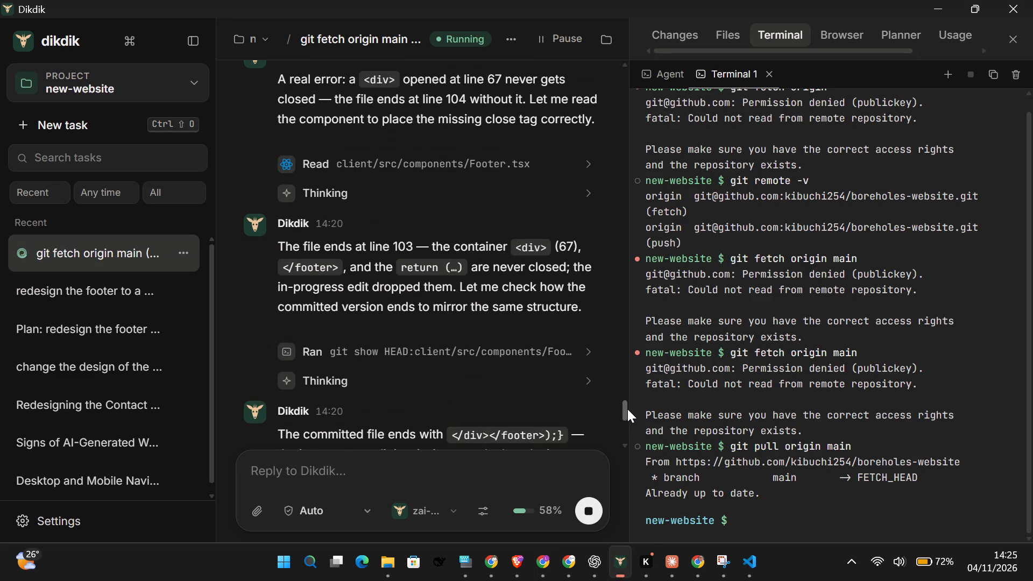
{"action": "left_click_drag", "start_coordinate": [627, 409], "coordinate": [628, 389]}
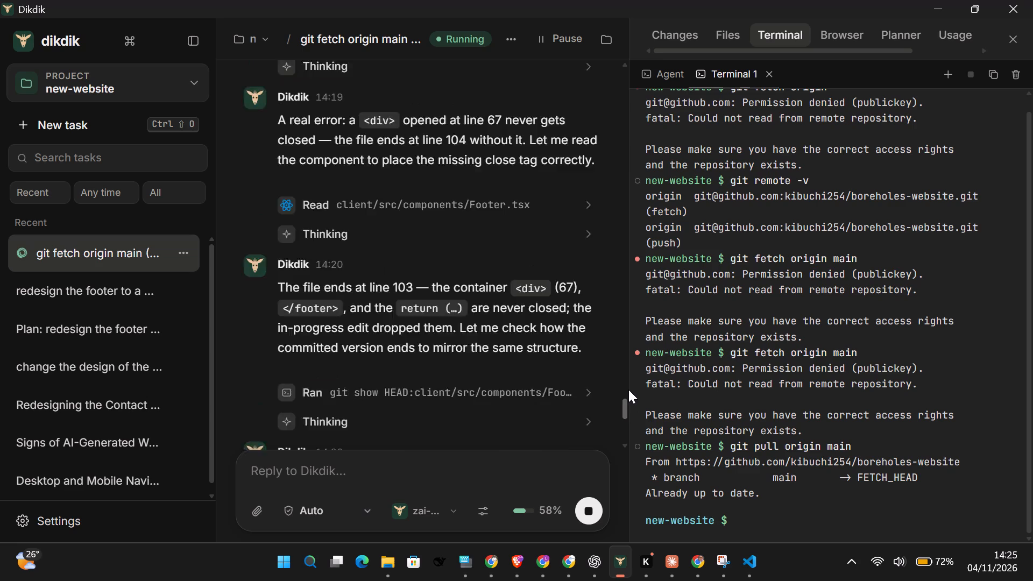
{"action": "left_click_drag", "start_coordinate": [628, 389], "coordinate": [638, 532]}
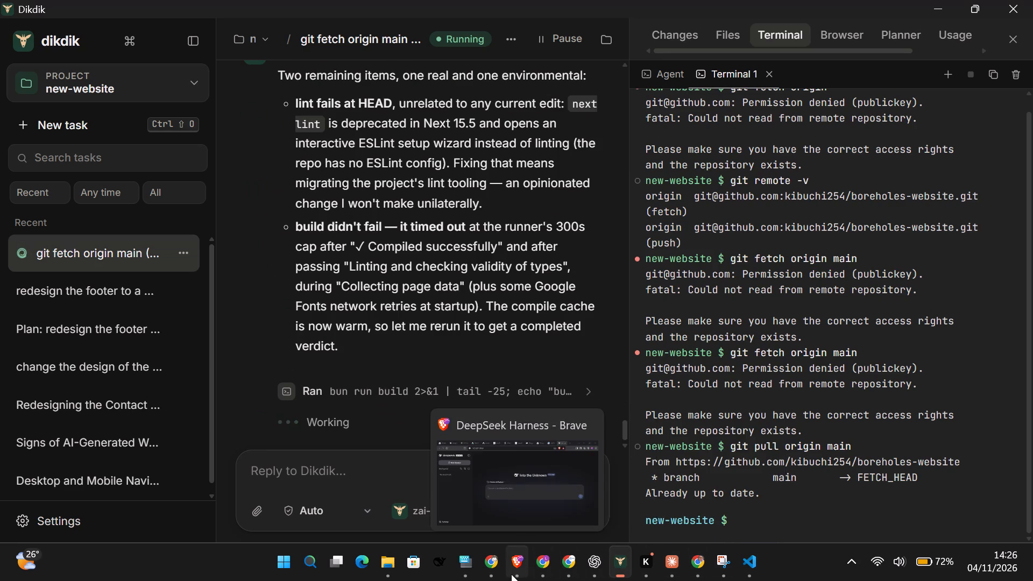
Switch to the Chrome window with ecoagriven.com open and reload it, bypassing the cache, to check the domain.
{"action": "left_click", "coordinate": [500, 574]}
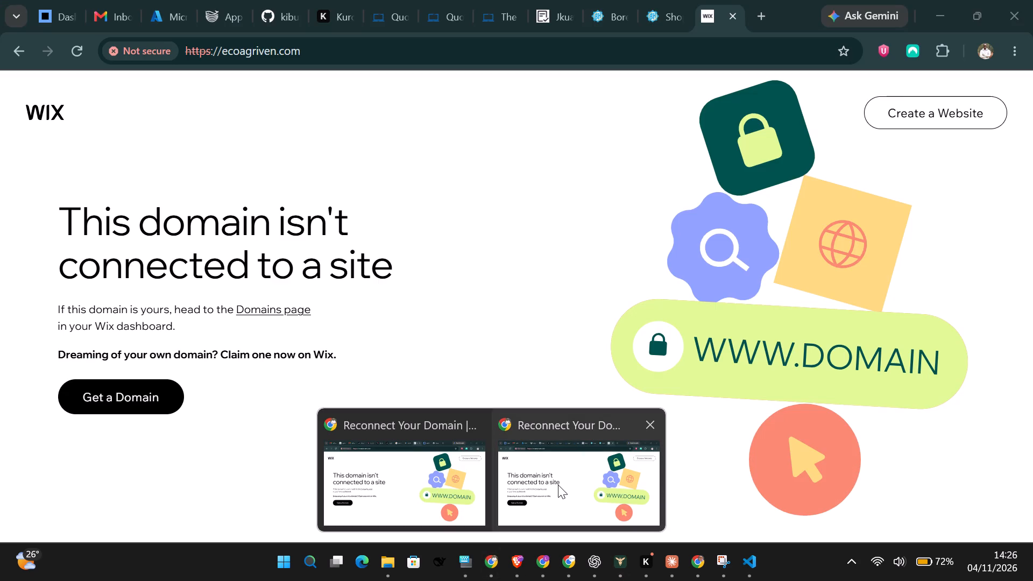
{"action": "left_click", "coordinate": [558, 485]}
{"action": "key", "text": "ctrl+shift+r"}
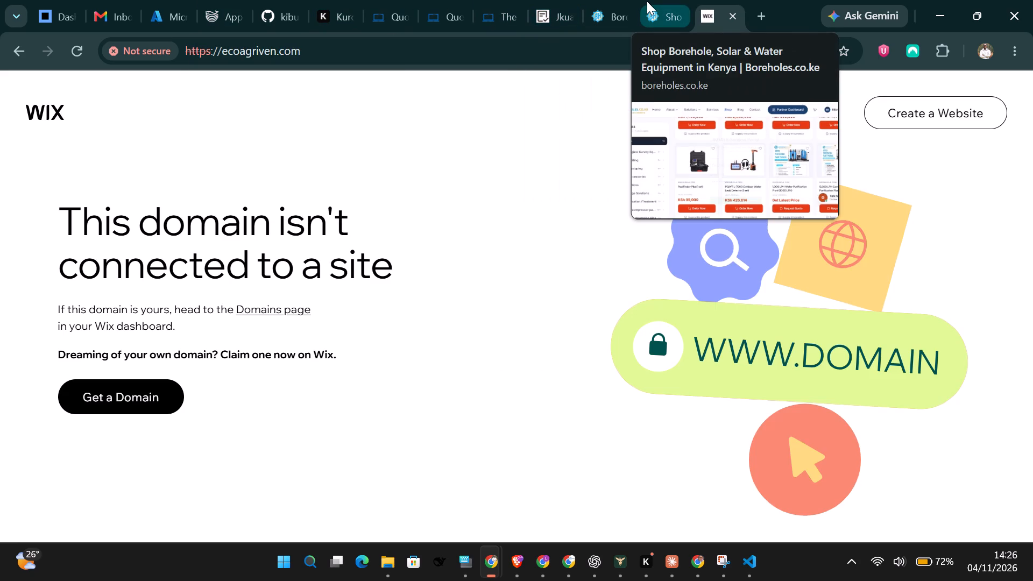
Switch to Hostinger, inspect the DNS history and DNS records of ecoagriven.com, and open its DNS guide.
{"action": "left_click", "coordinate": [542, 575]}
{"action": "left_click", "coordinate": [456, 294]}
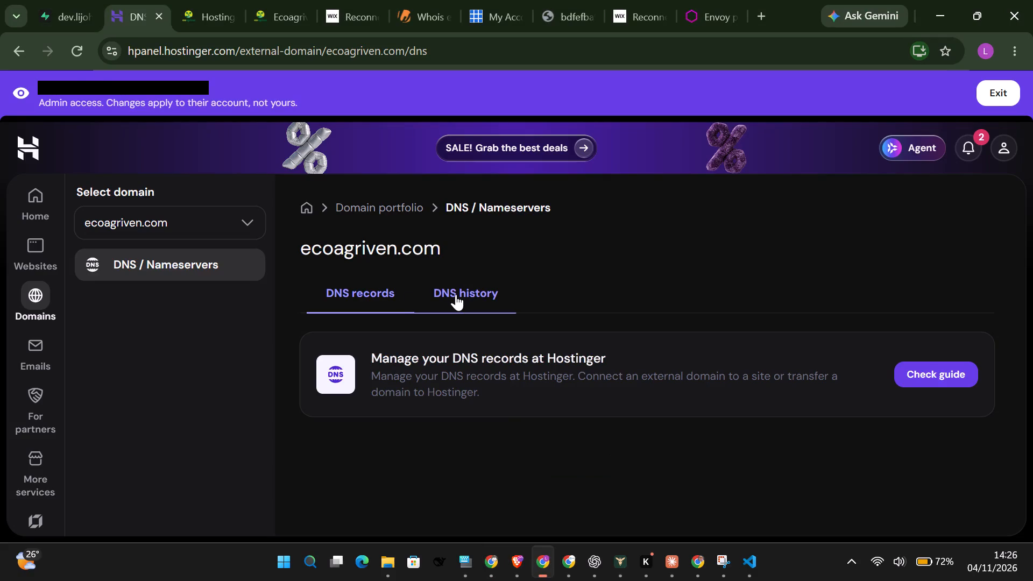
{"action": "left_click", "coordinate": [365, 295]}
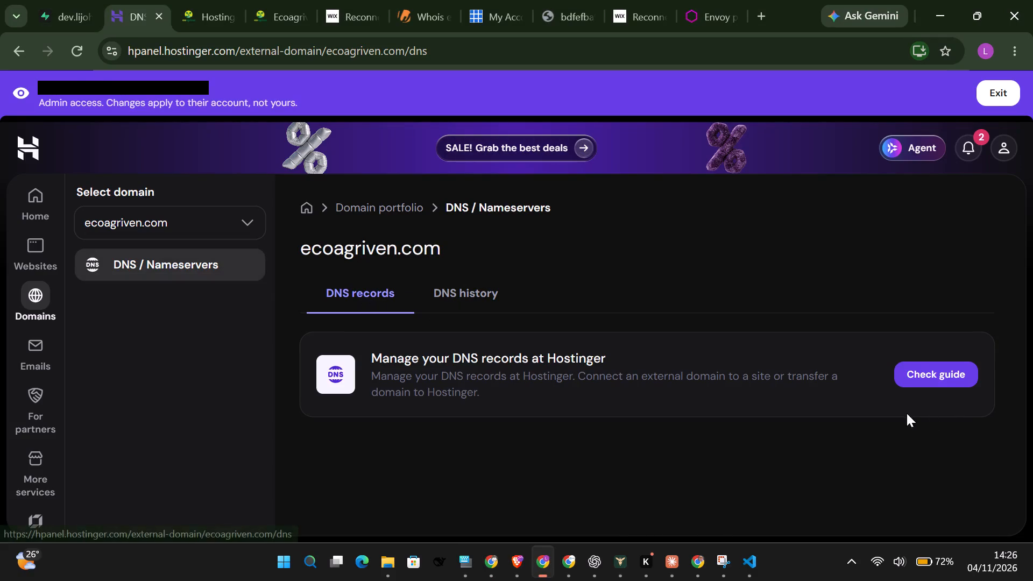
{"action": "left_click", "coordinate": [950, 380]}
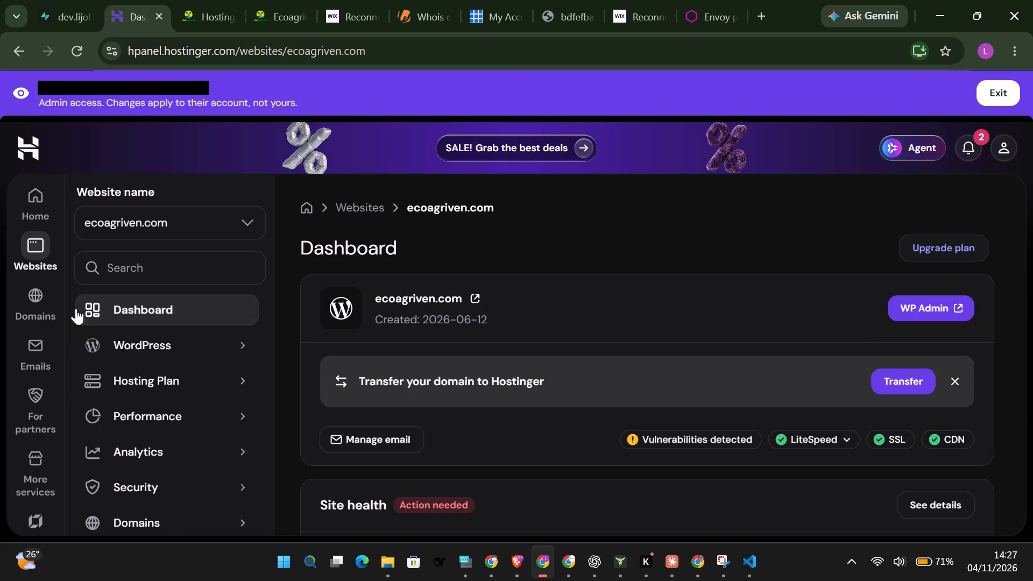
Reopen the DNS guide for ecoagriven.com from the external domains list, check its DNS records, and preview the website.
{"action": "left_click", "coordinate": [16, 297]}
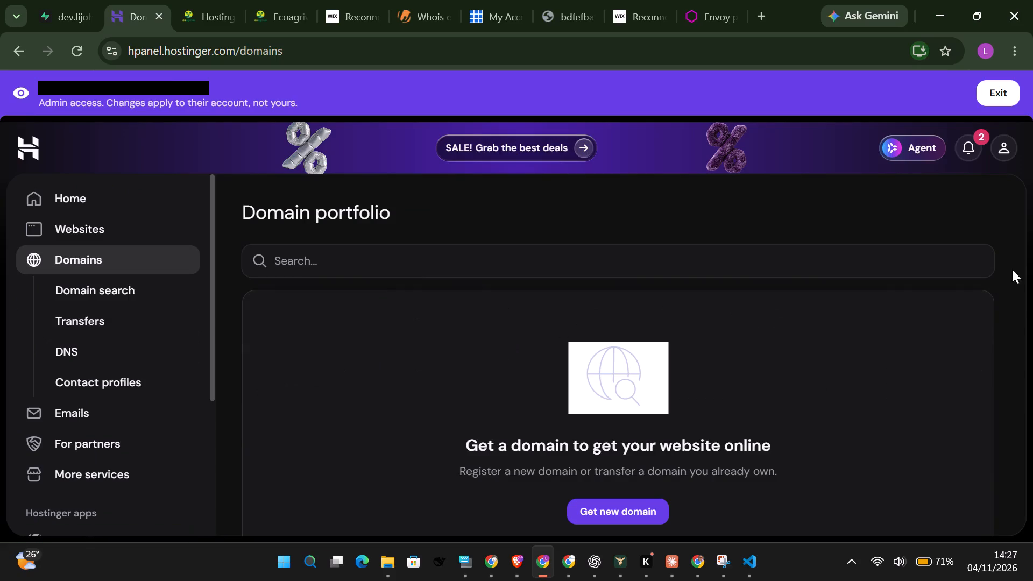
{"action": "left_click_drag", "start_coordinate": [1025, 263], "coordinate": [1030, 348]}
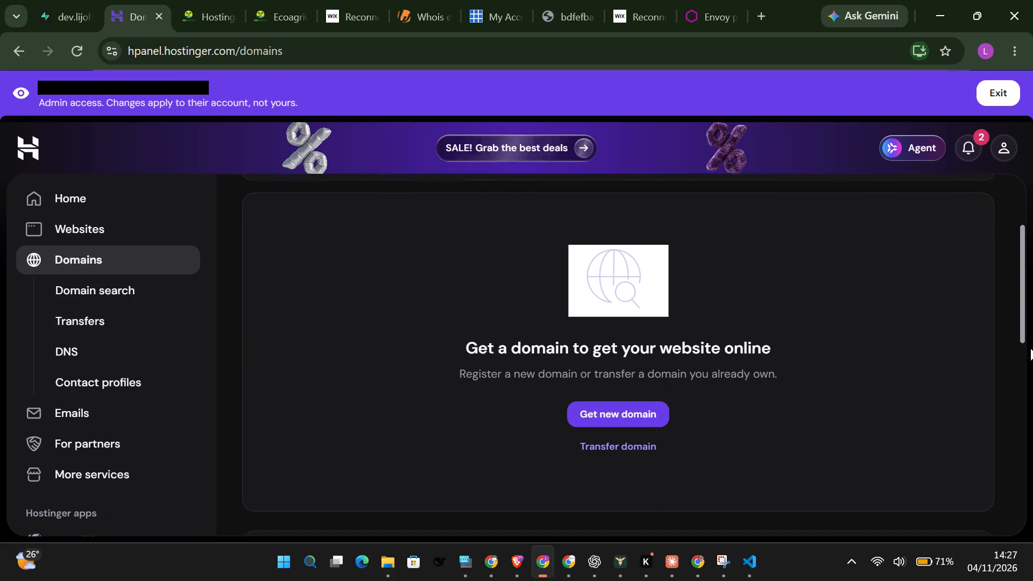
{"action": "left_click_drag", "start_coordinate": [1030, 348], "coordinate": [1032, 403]}
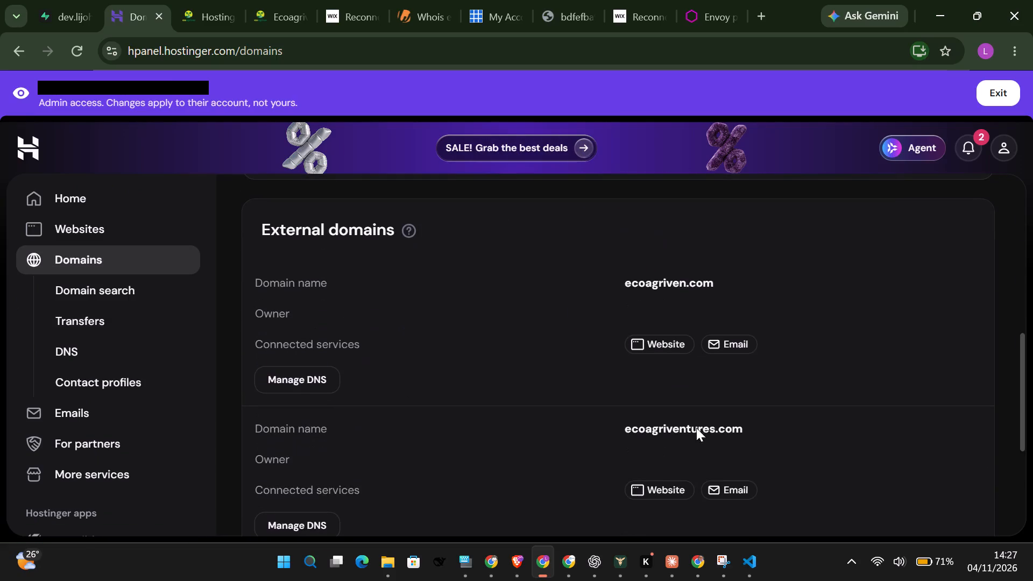
{"action": "left_click", "coordinate": [308, 380]}
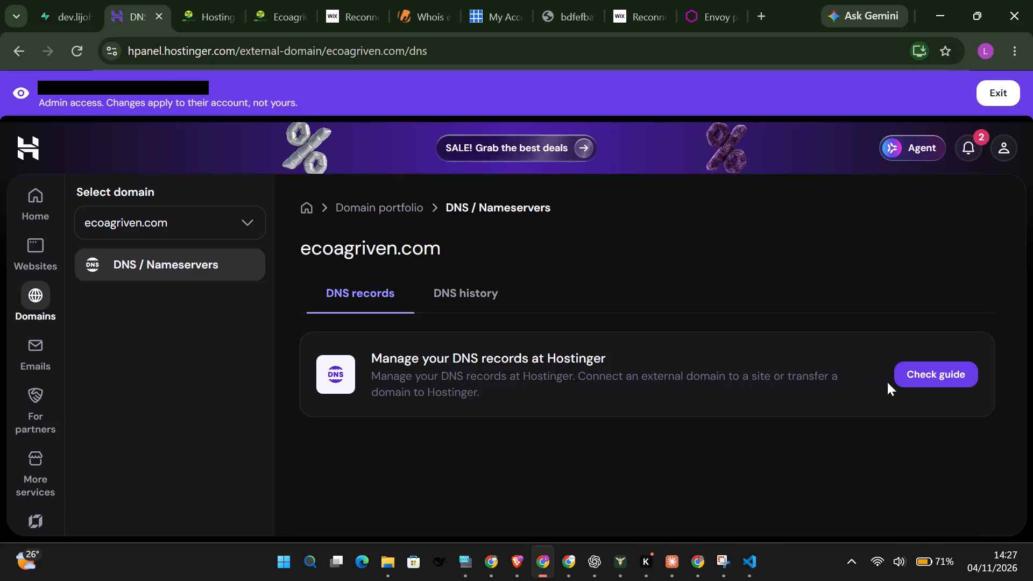
{"action": "left_click", "coordinate": [903, 374]}
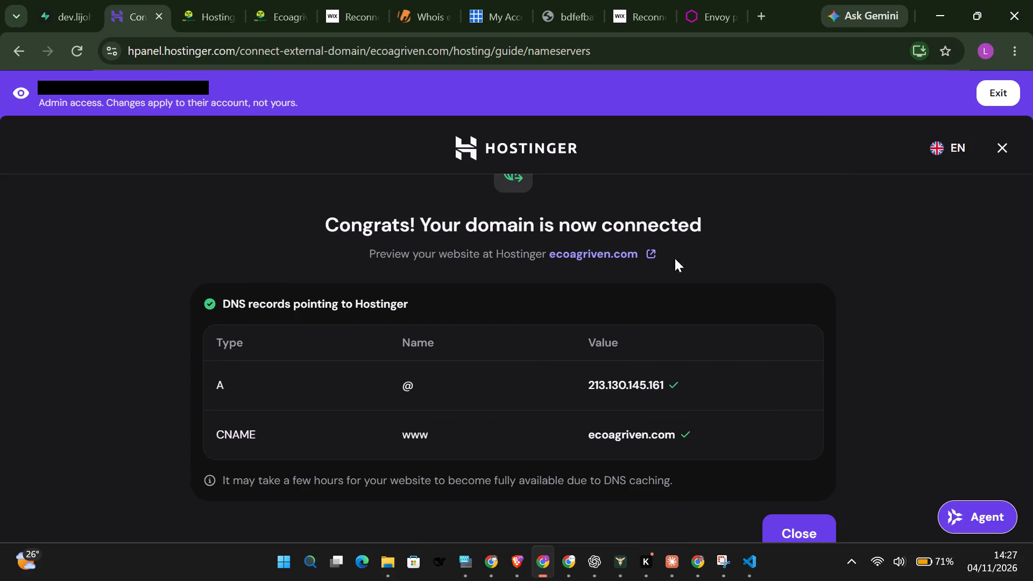
{"action": "left_click", "coordinate": [617, 253]}
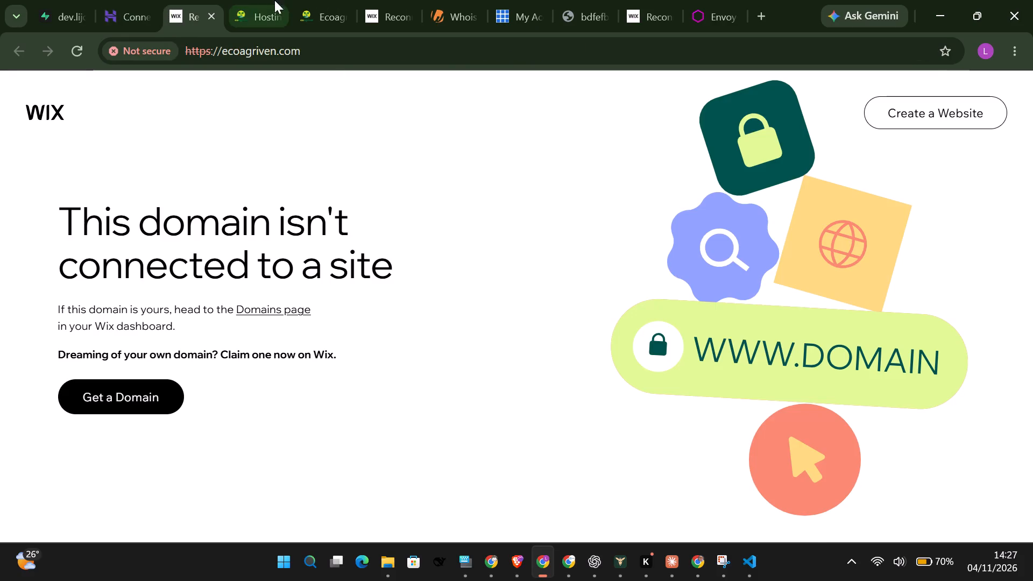
Switch to the other Chrome profile, reload ecoagriven.com, proceed past the certificate warning, and inspect the loaded page.
{"action": "left_click", "coordinate": [709, 571]}
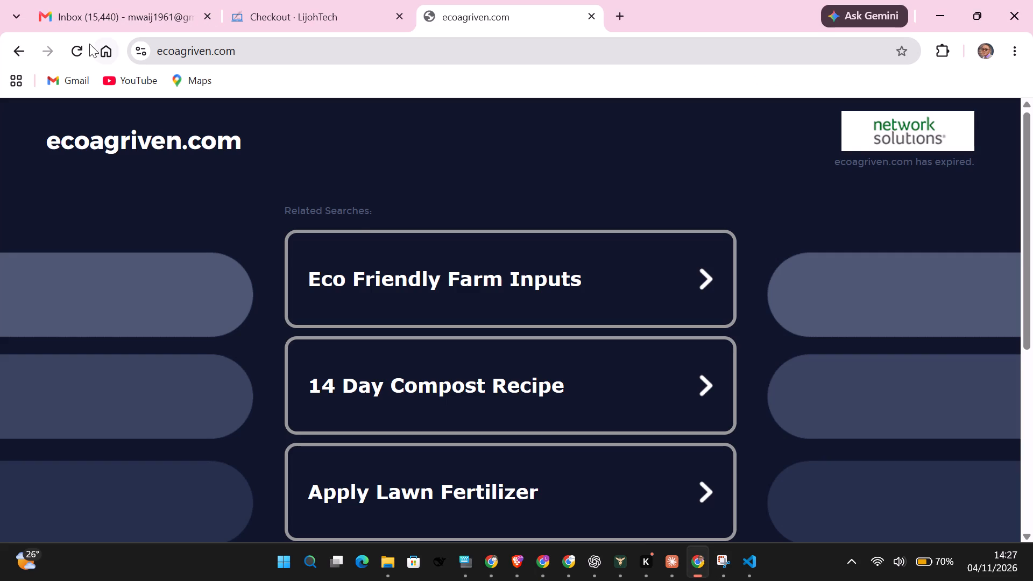
{"action": "left_click", "coordinate": [83, 47]}
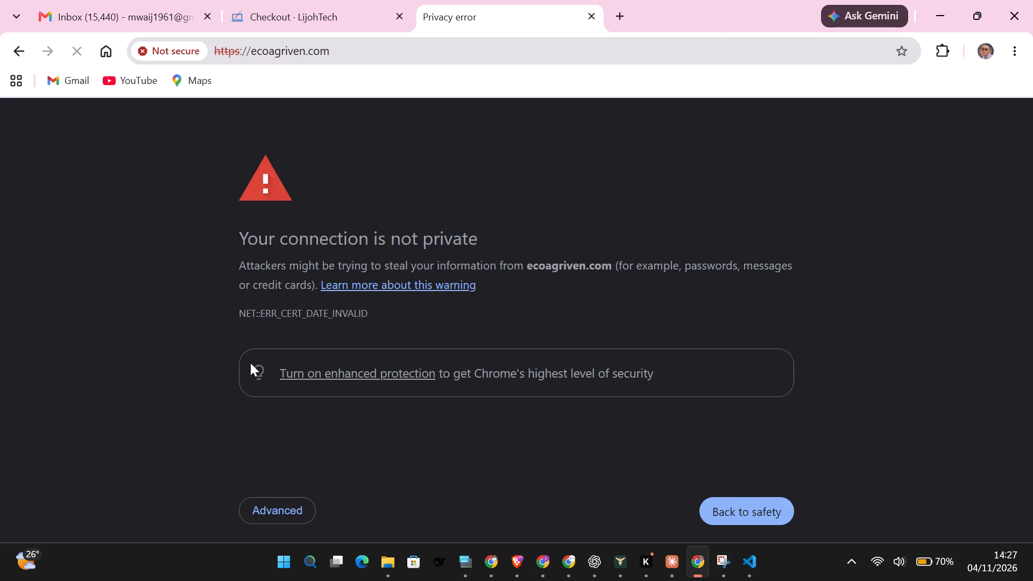
{"action": "left_click", "coordinate": [263, 500]}
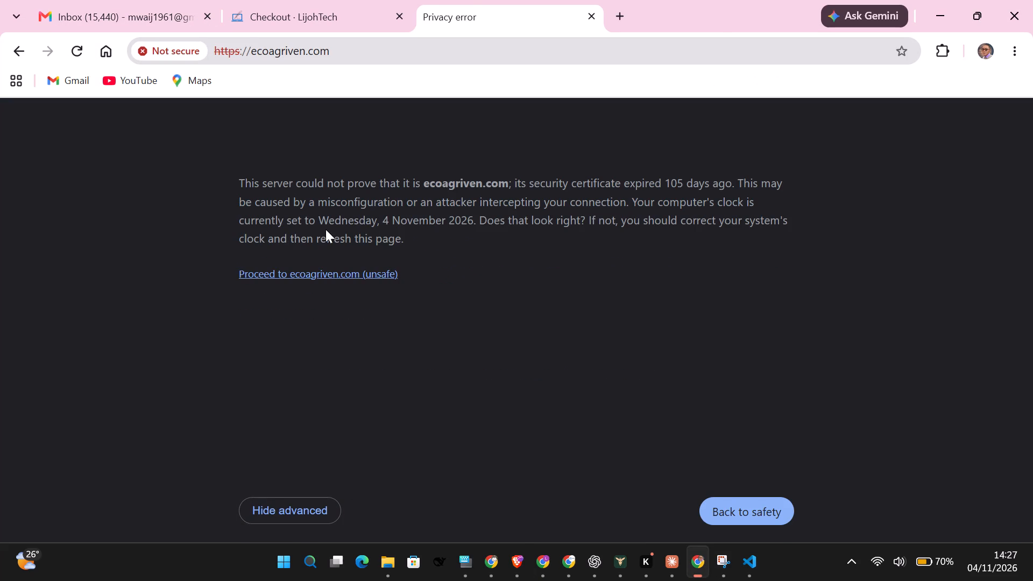
{"action": "left_click_drag", "start_coordinate": [327, 265], "coordinate": [322, 268]}
{"action": "left_click", "coordinate": [322, 268]}
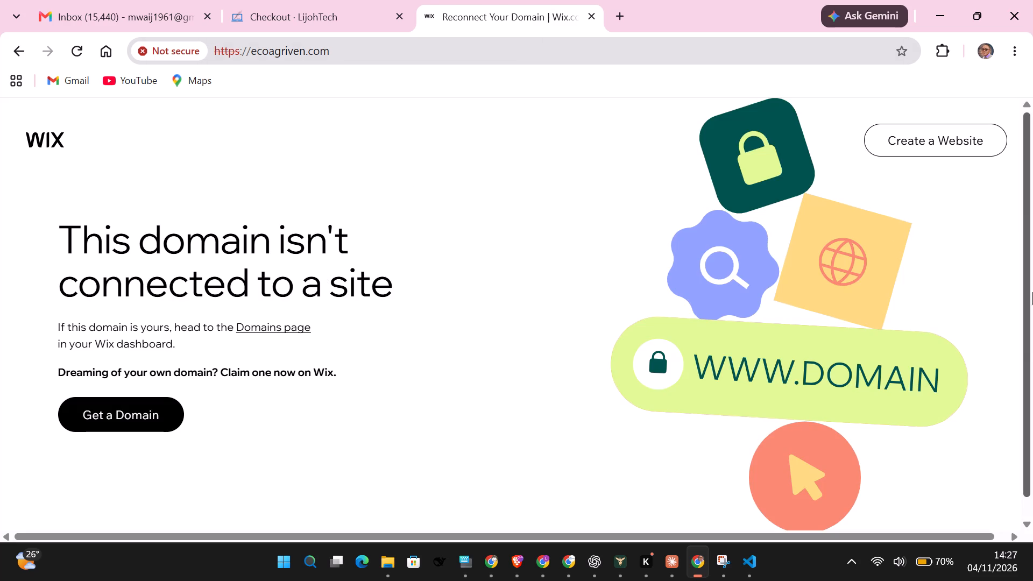
{"action": "left_click_drag", "start_coordinate": [1032, 372], "coordinate": [1032, 389]}
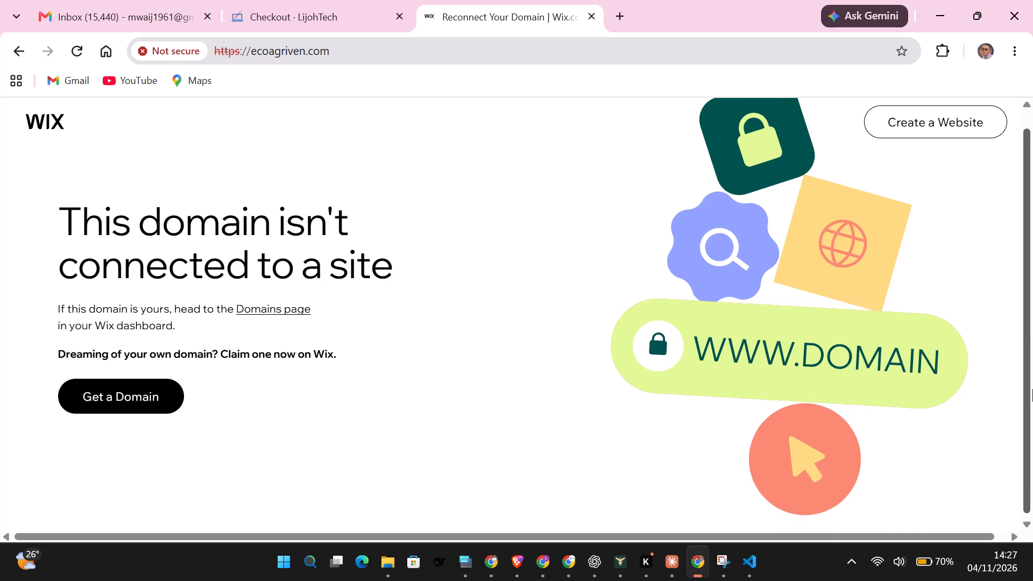
{"action": "left_click_drag", "start_coordinate": [1032, 389], "coordinate": [1032, 426]}
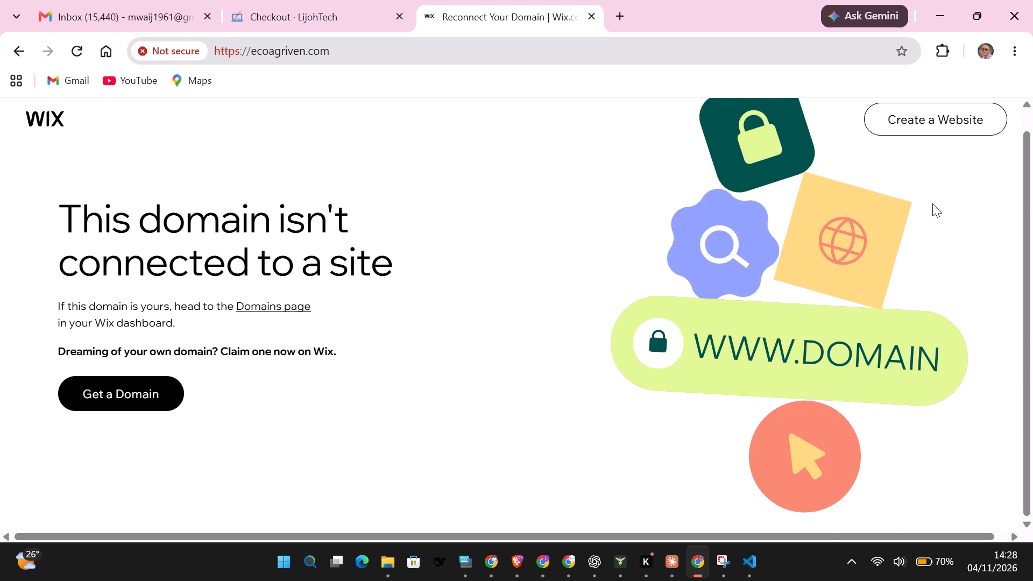
Return to the Chrome window where ecoagriven.com is open alongside the crypto and X tabs.
{"action": "left_click", "coordinate": [476, 564]}
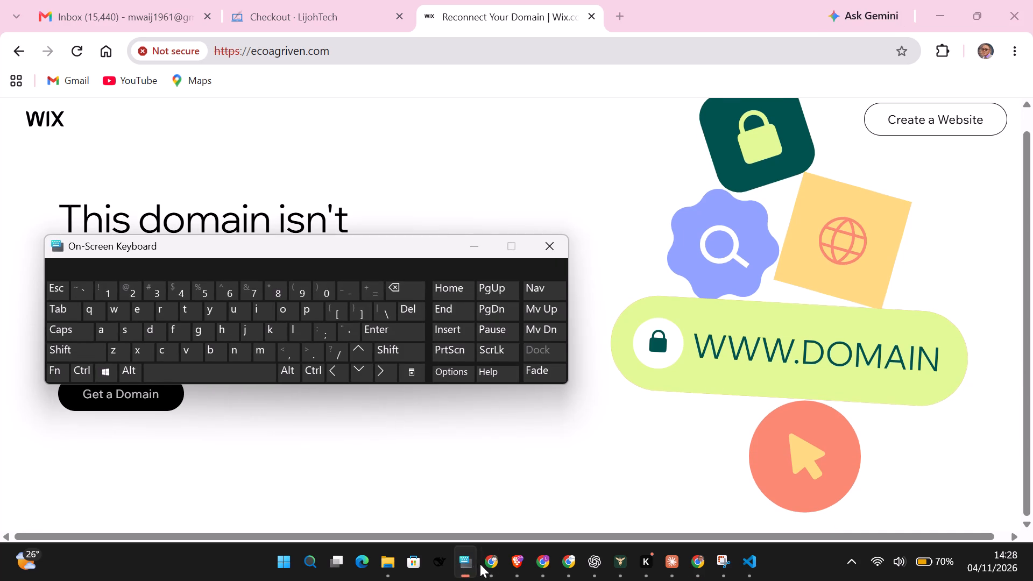
{"action": "left_click", "coordinate": [485, 564]}
{"action": "left_click", "coordinate": [513, 502]}
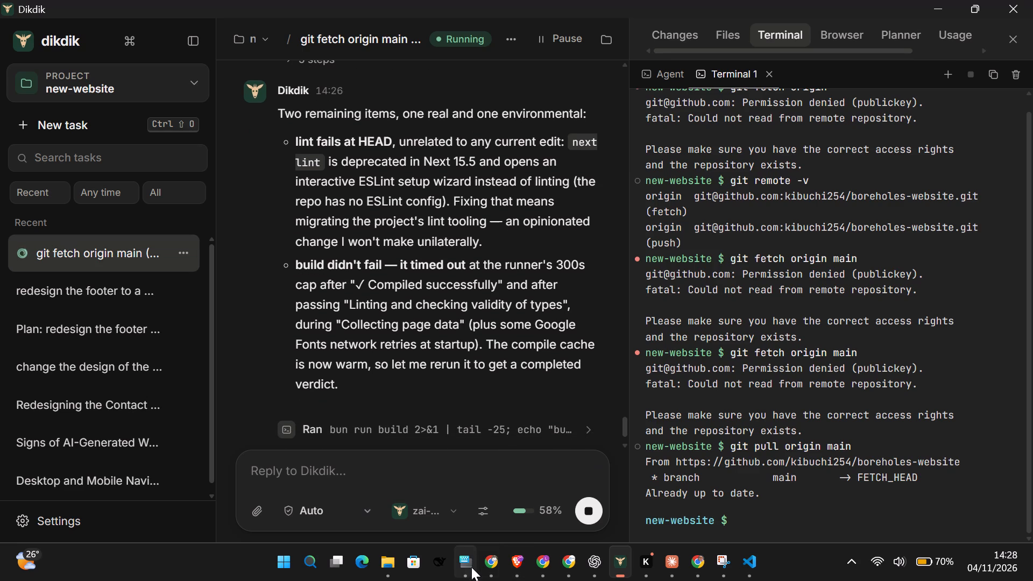
{"action": "left_click", "coordinate": [496, 573]}
{"action": "left_click", "coordinate": [471, 500]}
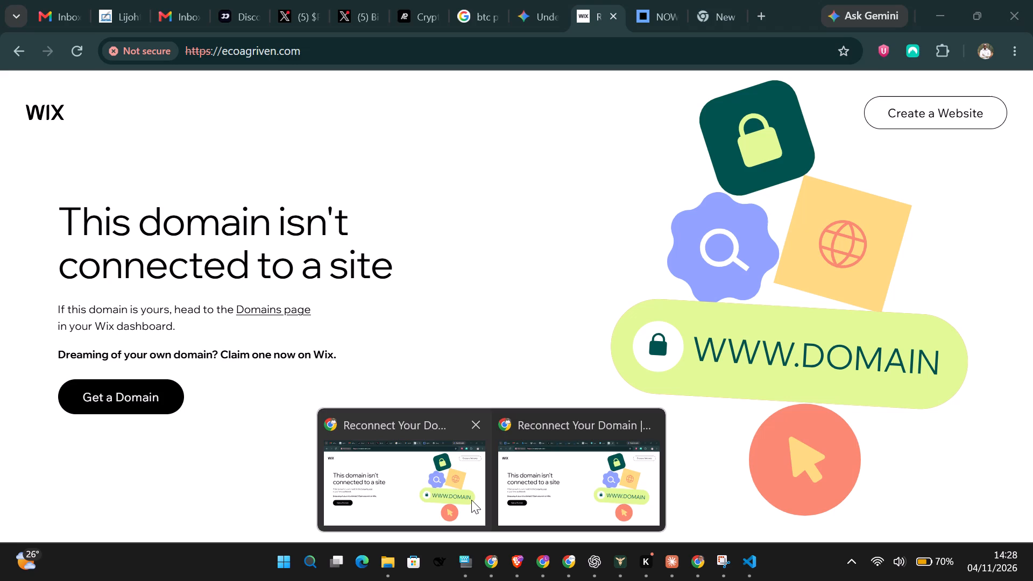
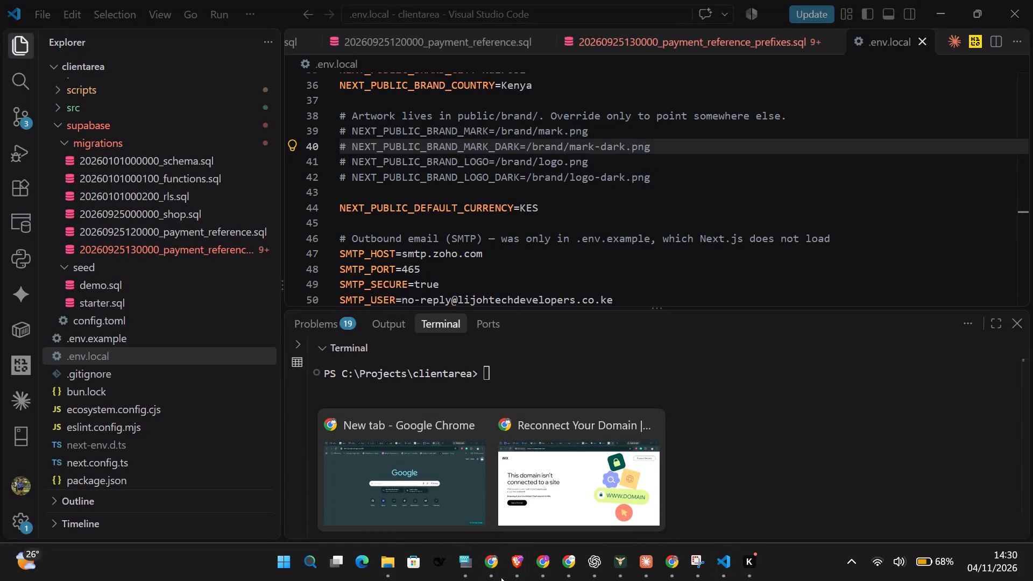
Switch to the Chrome window showing the Wix page for ecoagriven.com and reload it without the cache.
{"action": "left_click", "coordinate": [534, 473]}
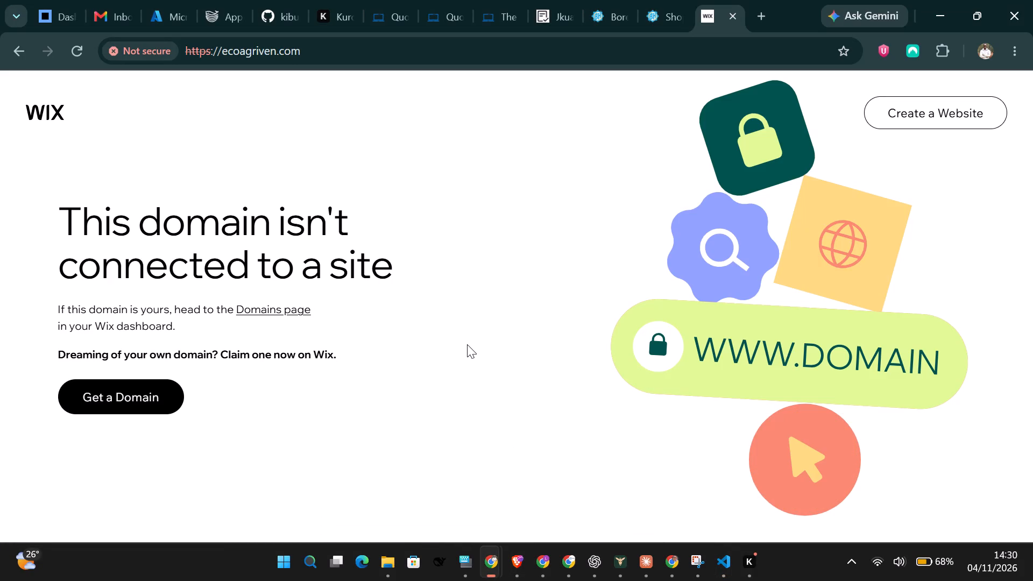
{"action": "key", "text": "ctrl+shift+r"}
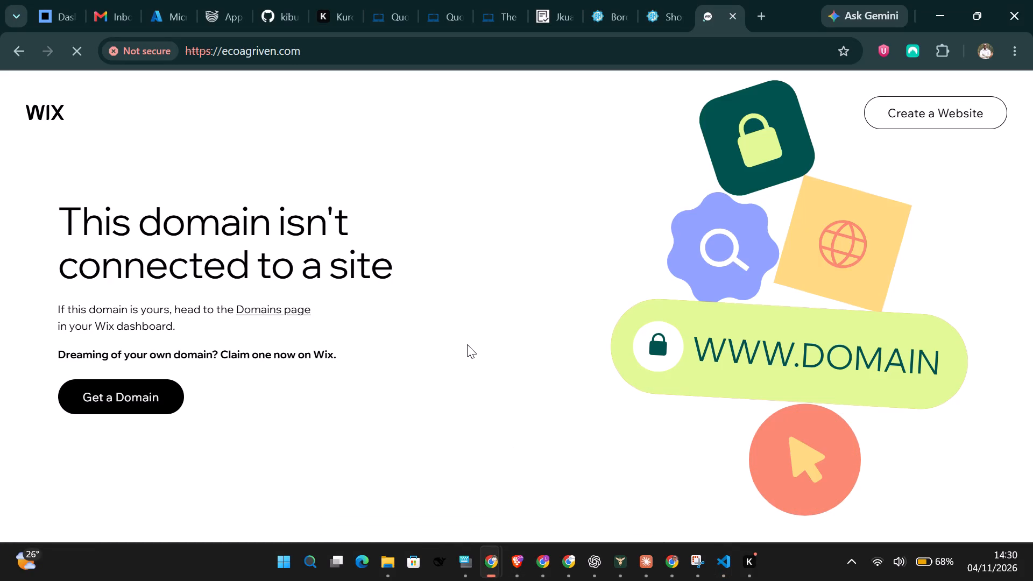
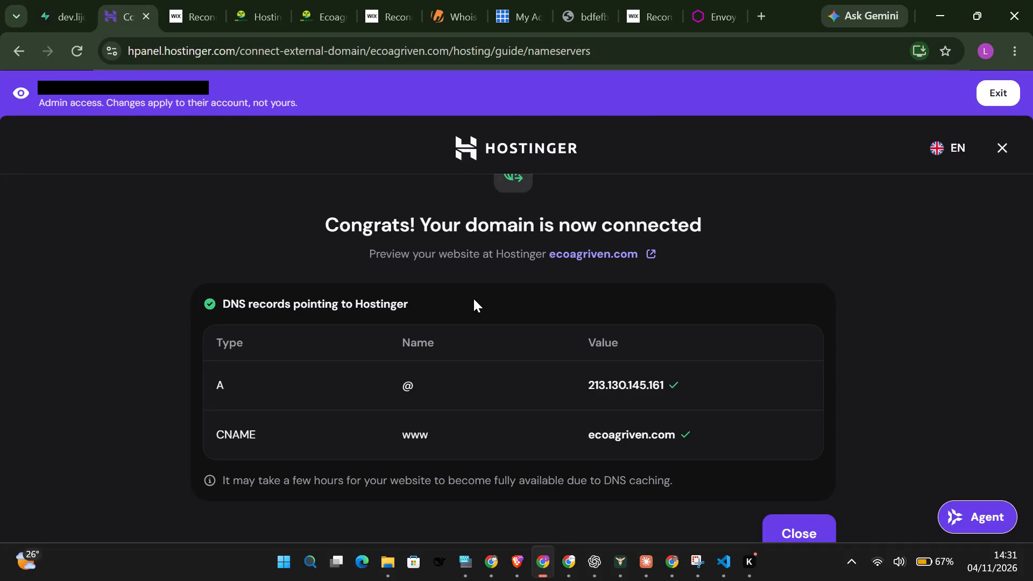
Check the open tabs for the site, and load ecoagriven.com in the tab showing the Envoy proxy page.
{"action": "left_click", "coordinate": [574, 0]}
{"action": "left_click", "coordinate": [423, 33]}
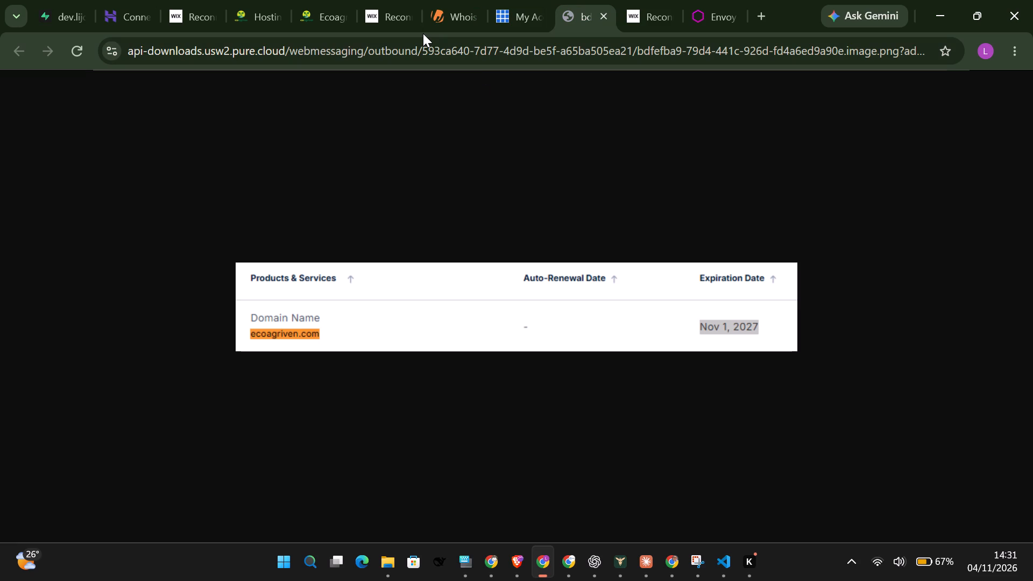
{"action": "left_click", "coordinate": [286, 2]}
{"action": "left_click", "coordinate": [327, 6]}
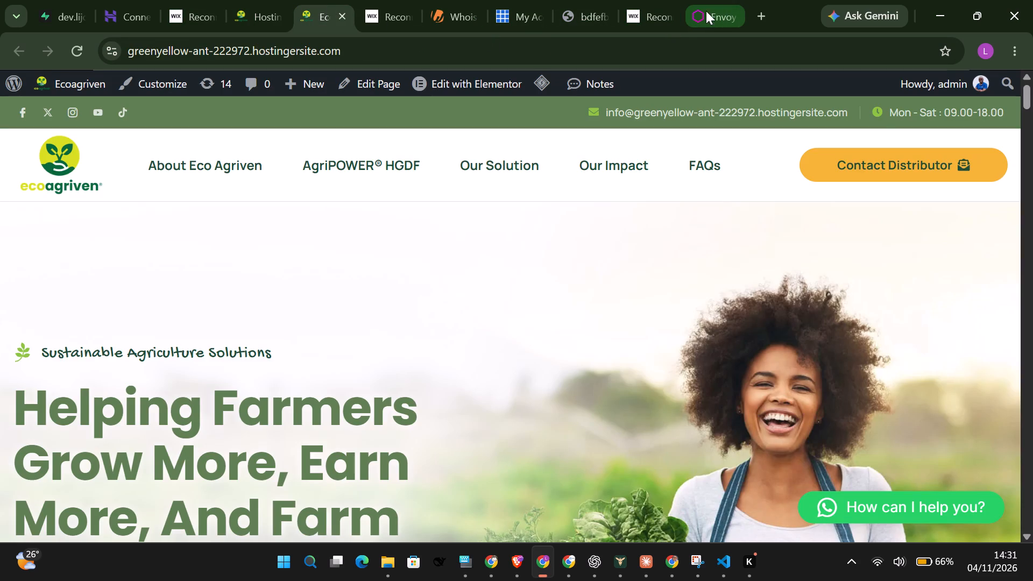
{"action": "left_click", "coordinate": [714, 11]}
{"action": "left_click", "coordinate": [569, 57]}
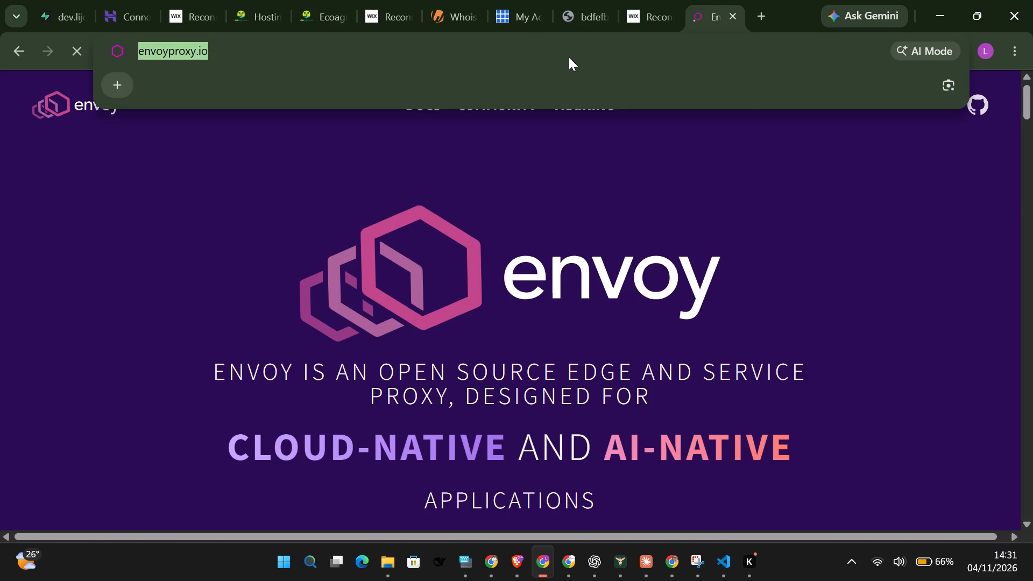
{"action": "type", "text": "eco"}
{"action": "key", "text": "Return"}
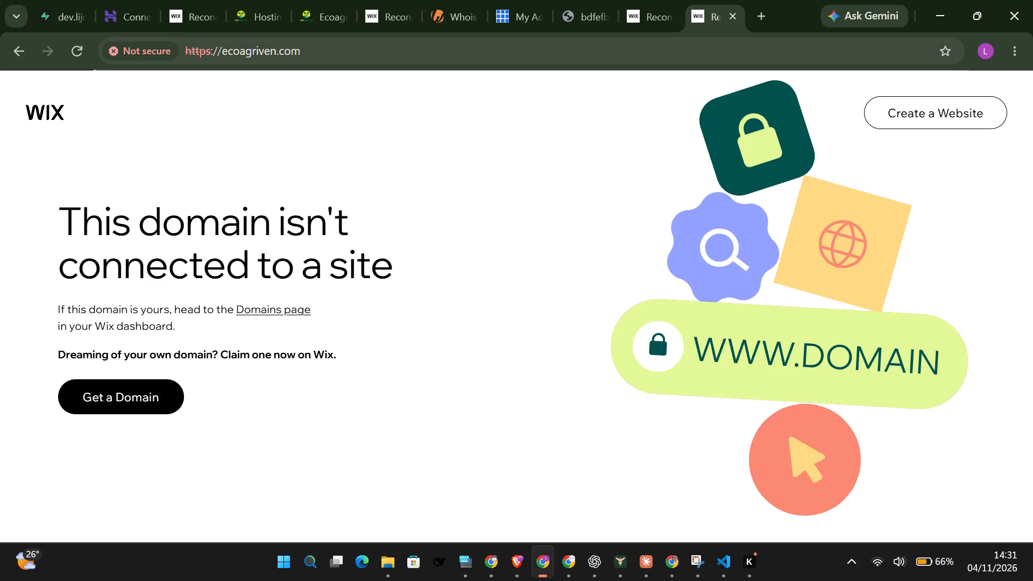
Re-enter the https prefix of the ecoagriven.com address and load the page again.
{"action": "left_click_drag", "start_coordinate": [211, 47], "coordinate": [175, 48]}
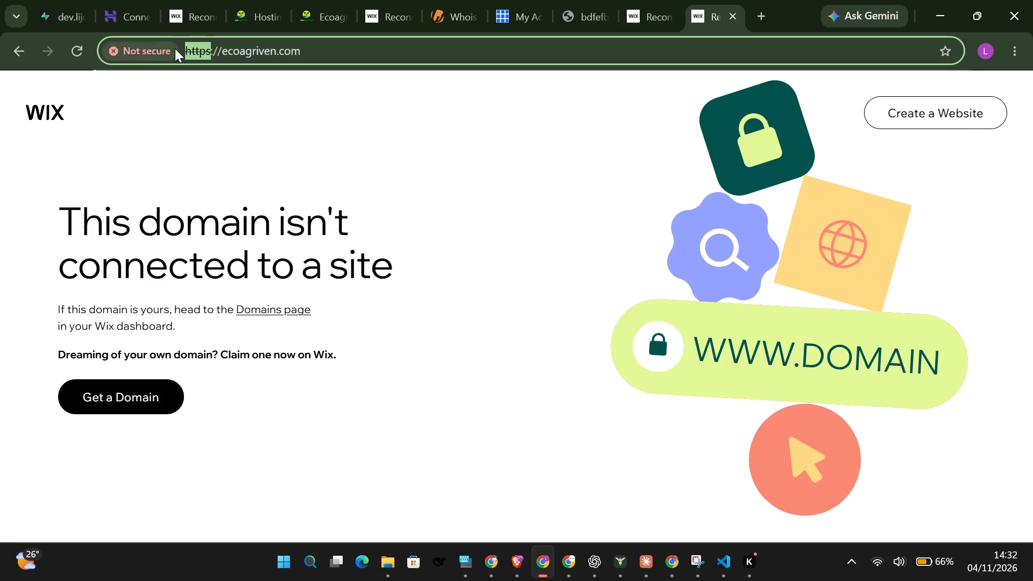
{"action": "type", "text": "https"}
{"action": "key", "text": "Return"}
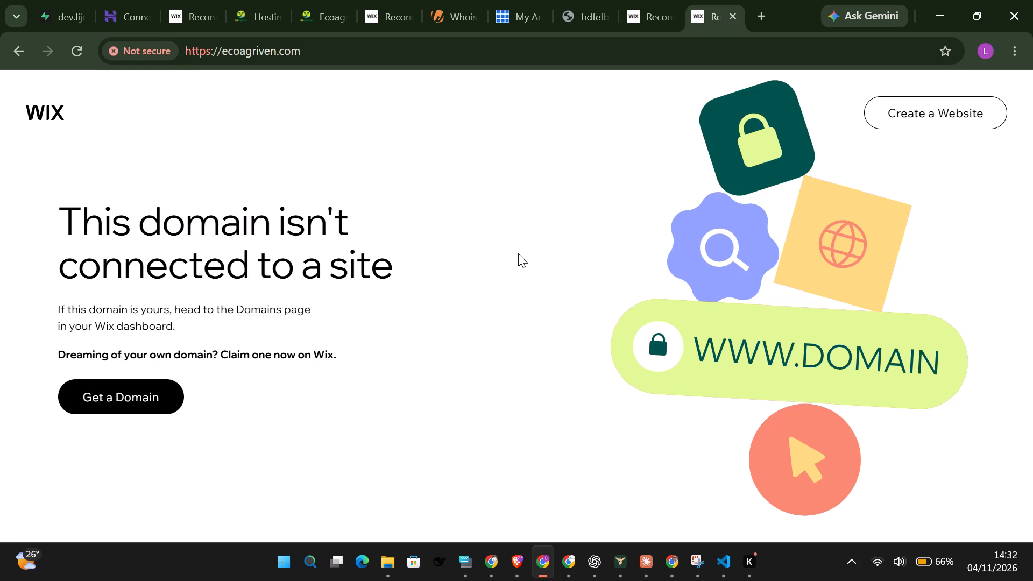
Open Microsoft Edge, dismiss the recommended browser settings prompt, and load ecoagriven.com there.
{"action": "left_click", "coordinate": [356, 564]}
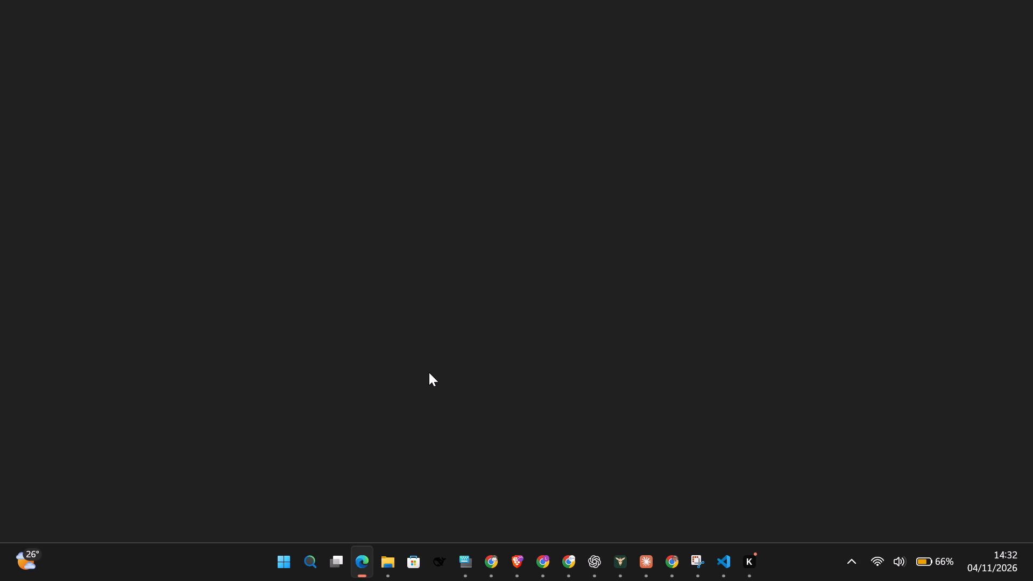
{"action": "left_click", "coordinate": [323, 45]}
{"action": "left_click", "coordinate": [275, 58]}
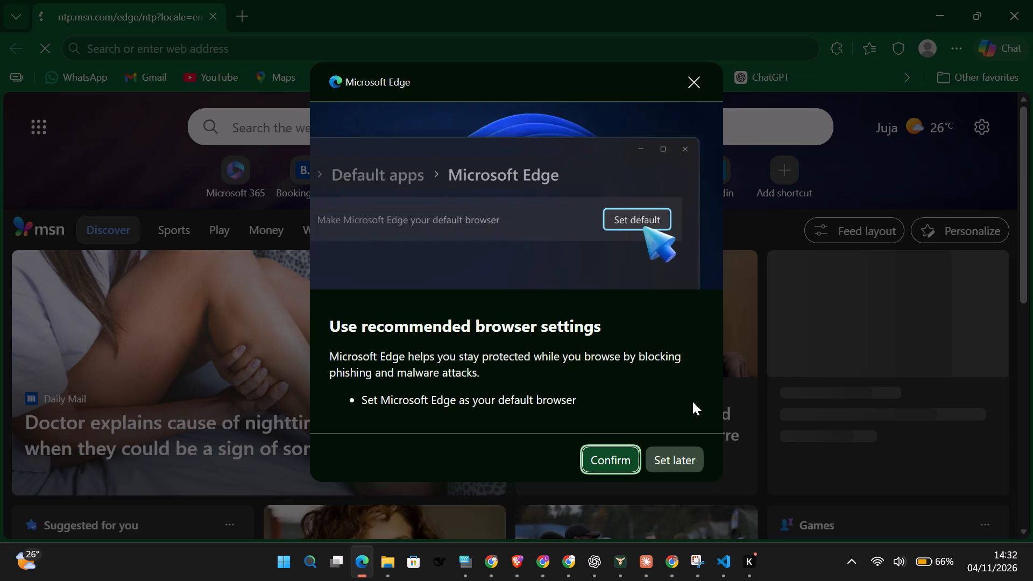
{"action": "left_click", "coordinate": [698, 80]}
{"action": "type", "text": "ec o"}
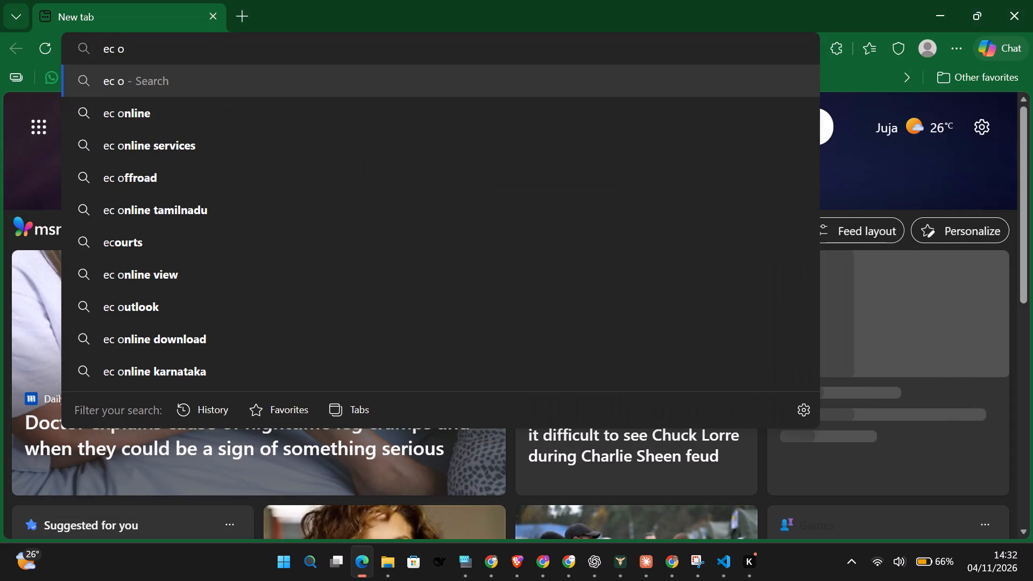
{"action": "key", "text": "ctrl+a"}
{"action": "type", "text": "eco"}
{"action": "type", "text": "agriven.com"}
{"action": "key", "text": "Return"}
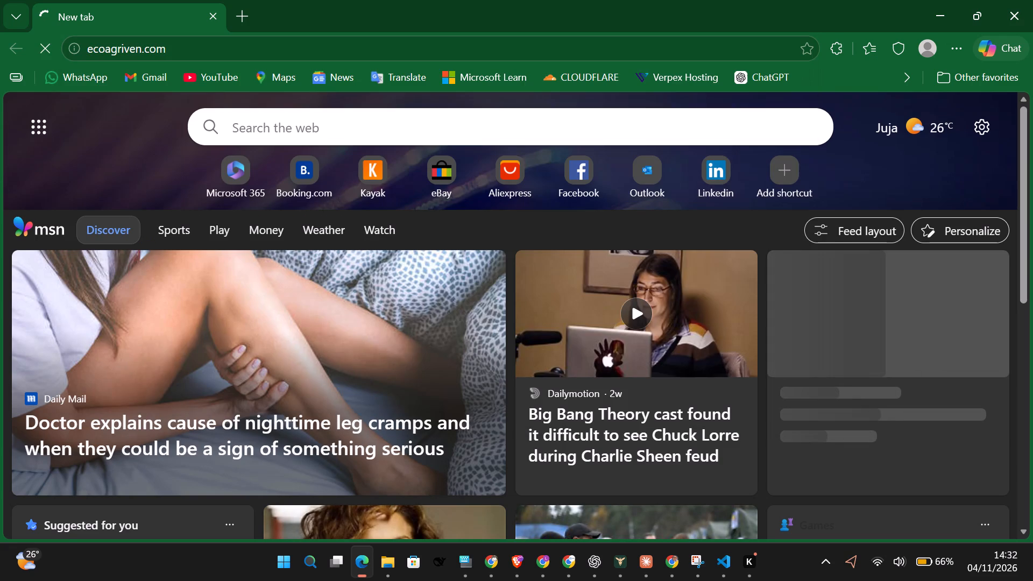
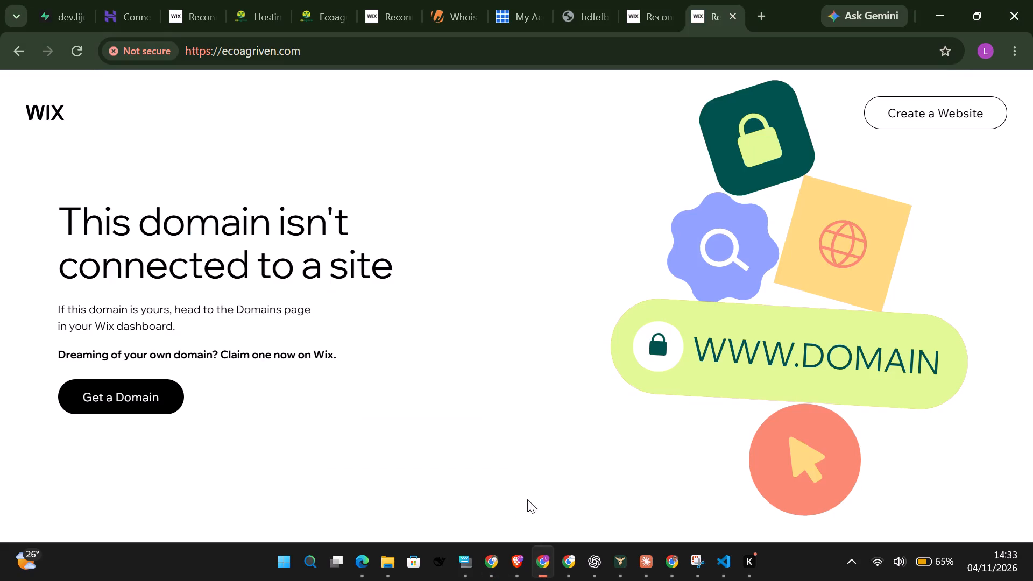
{"action": "left_click", "coordinate": [130, 0]}
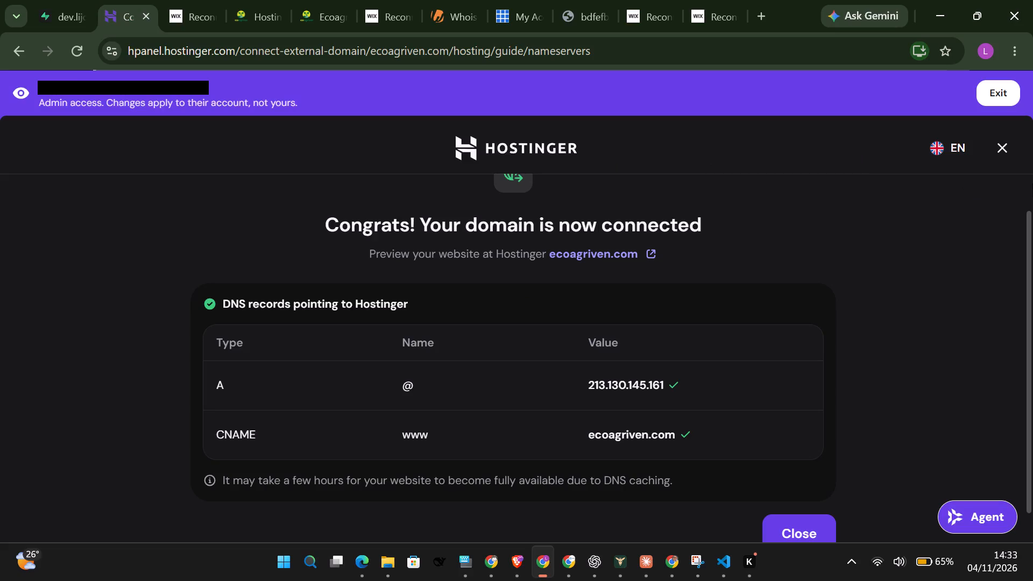
{"action": "left_click", "coordinate": [791, 521]}
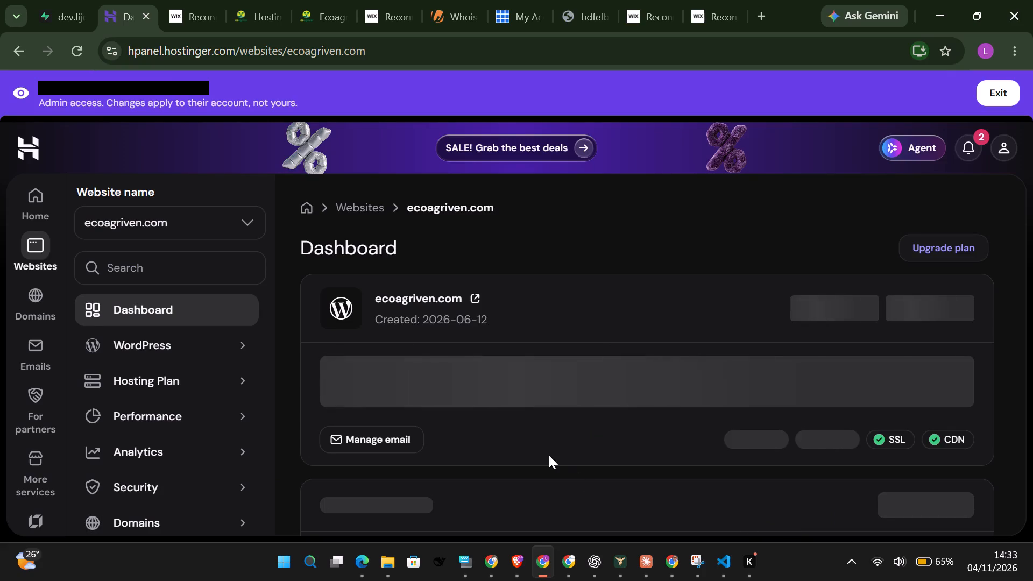
{"action": "left_click", "coordinate": [42, 361]}
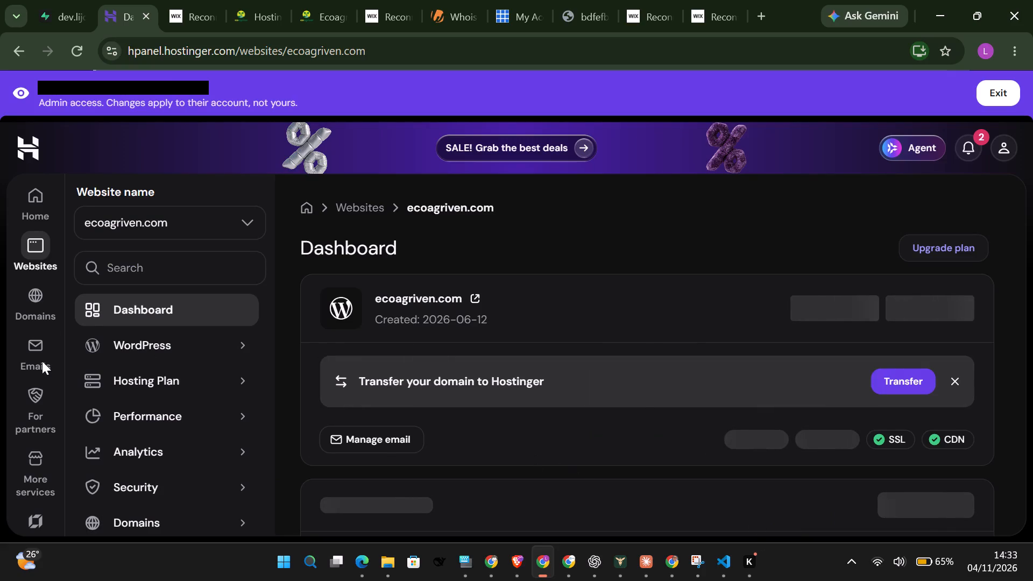
{"action": "left_click", "coordinate": [32, 351]}
{"action": "left_click", "coordinate": [32, 351]}
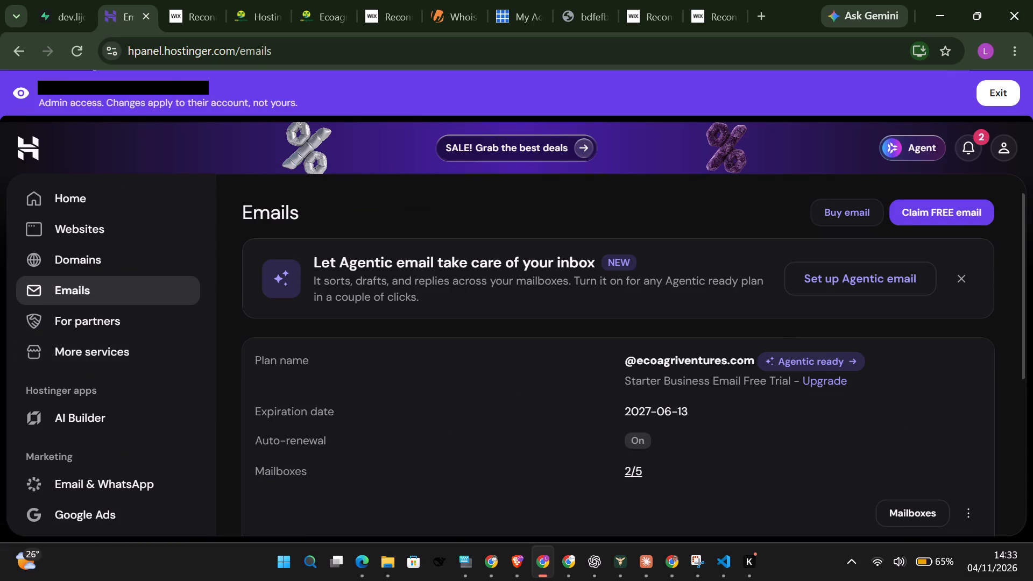
{"action": "left_click_drag", "start_coordinate": [1032, 208], "coordinate": [1032, 277]}
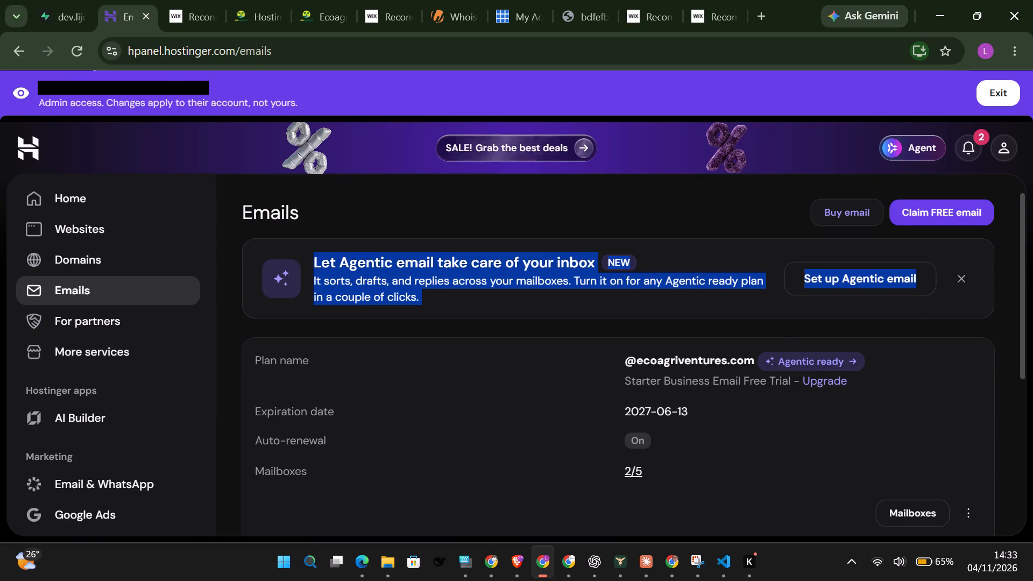
{"action": "left_click_drag", "start_coordinate": [1032, 229], "coordinate": [1032, 288]}
{"action": "left_click", "coordinate": [1010, 298]}
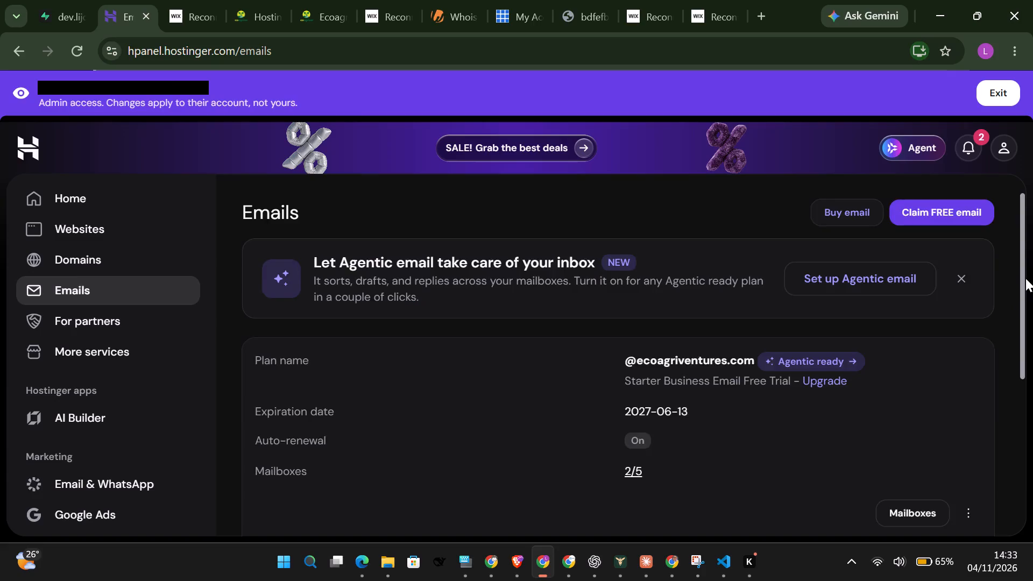
{"action": "left_click_drag", "start_coordinate": [1025, 281], "coordinate": [1032, 445]}
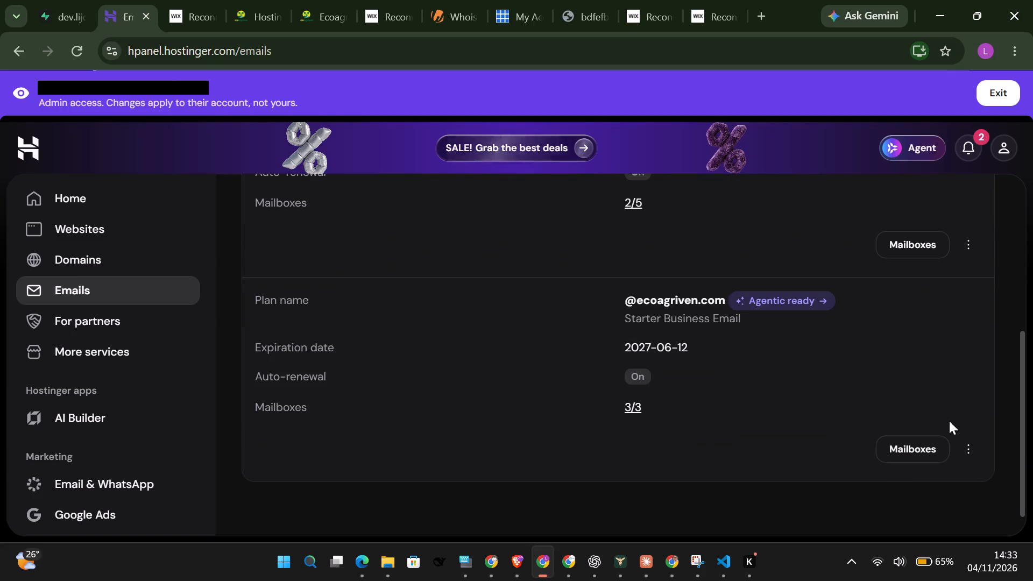
{"action": "left_click", "coordinate": [925, 449]}
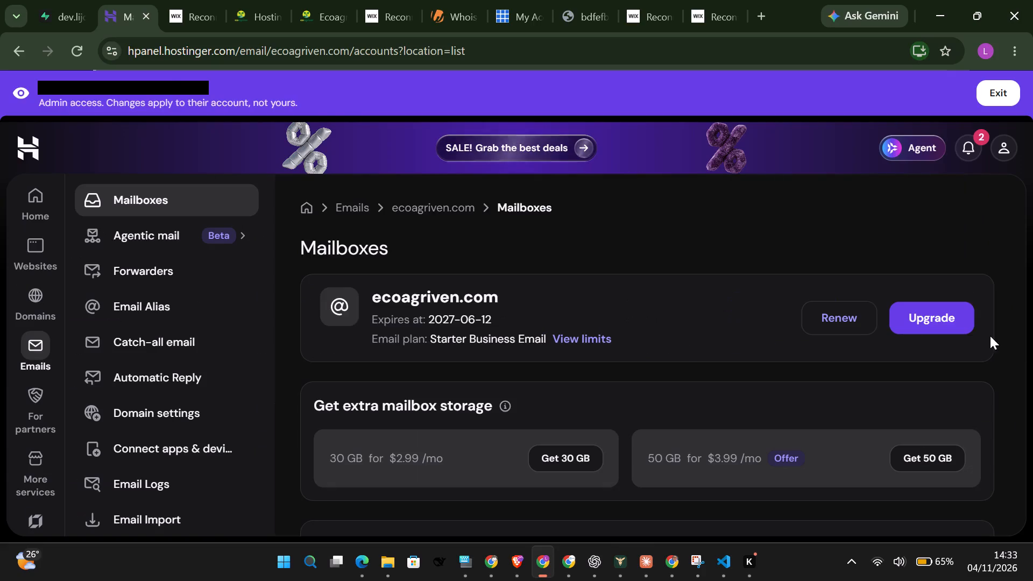
Open the fix for the incomplete email domain setup, recheck the DNS status, and review the MX, SPF, DKIM and DMARC entries.
{"action": "left_click_drag", "start_coordinate": [1030, 253], "coordinate": [1032, 273]}
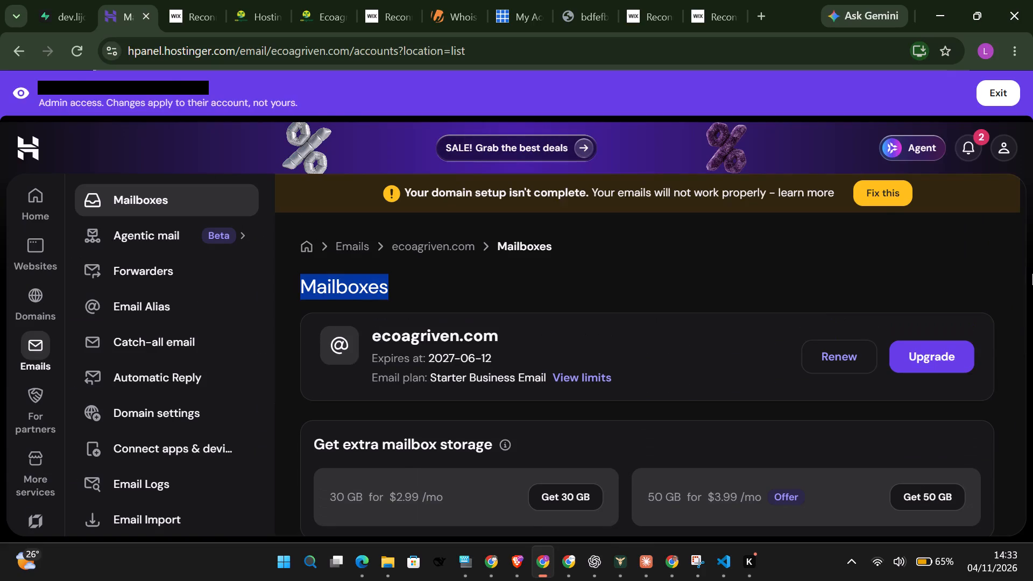
{"action": "left_click", "coordinate": [889, 194]}
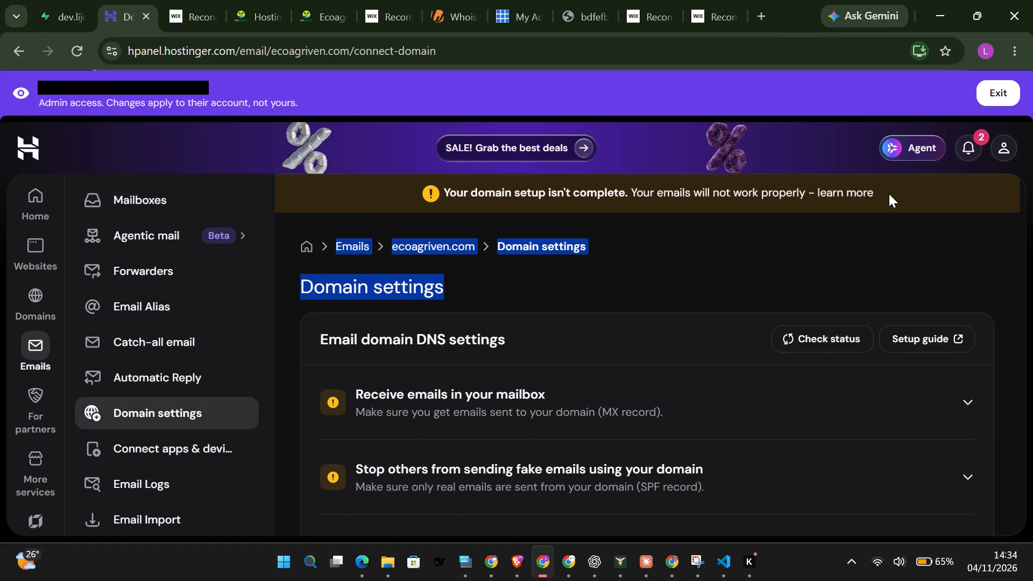
{"action": "left_click", "coordinate": [857, 268]}
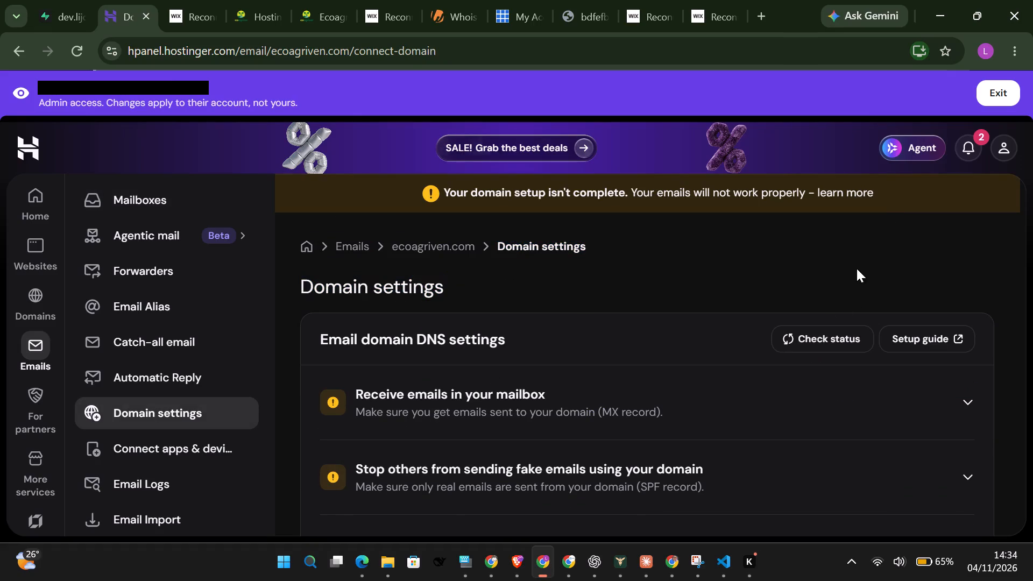
{"action": "left_click", "coordinate": [823, 336]}
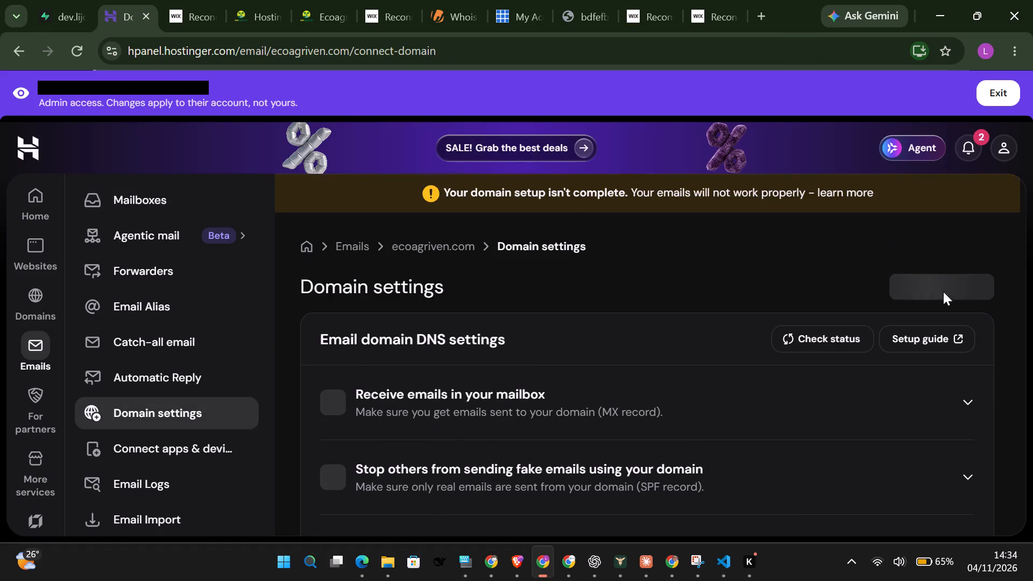
{"action": "left_click_drag", "start_coordinate": [1024, 212], "coordinate": [1027, 410]}
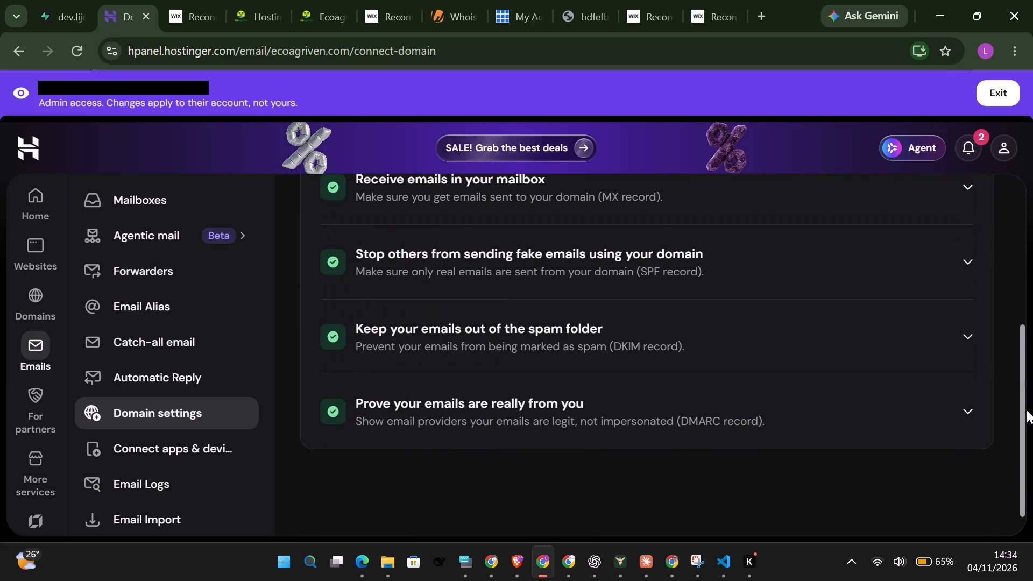
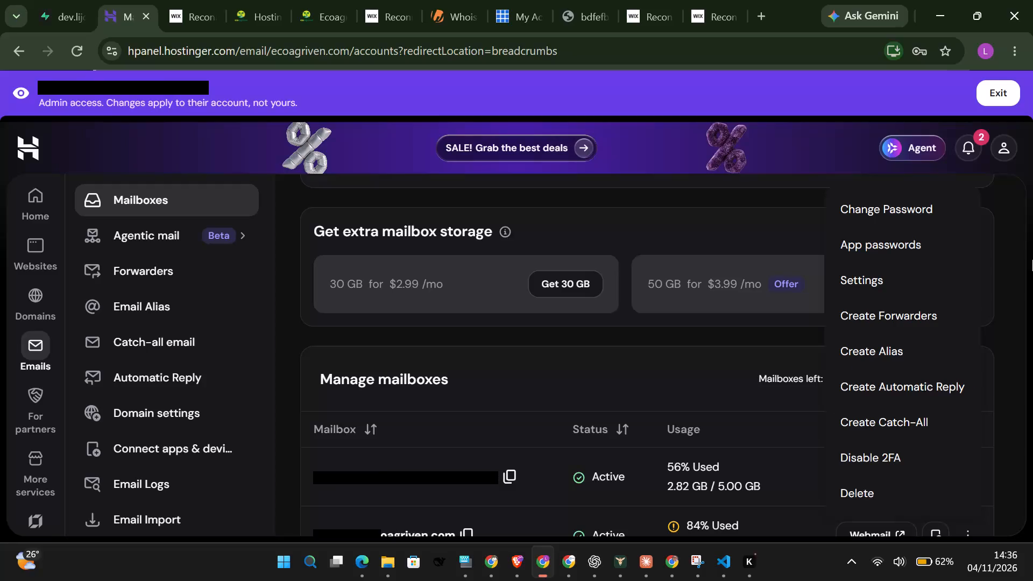
Leave the mailbox options and force-reload the two rightmost ecoagriven.com tabs to check the site, closing both.
{"action": "left_click", "coordinate": [1032, 259]}
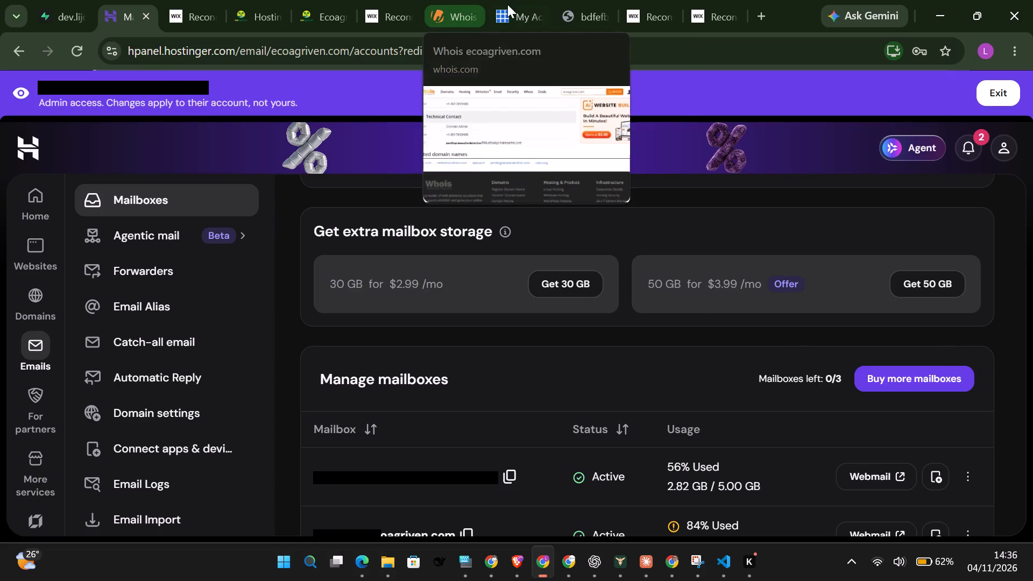
{"action": "left_click", "coordinate": [254, 0]}
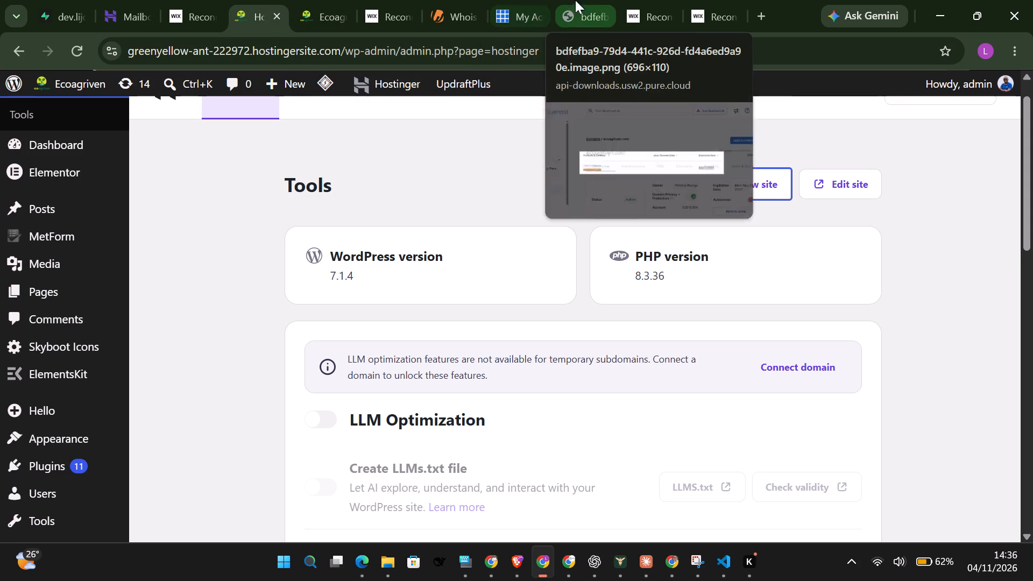
{"action": "left_click", "coordinate": [674, 0]}
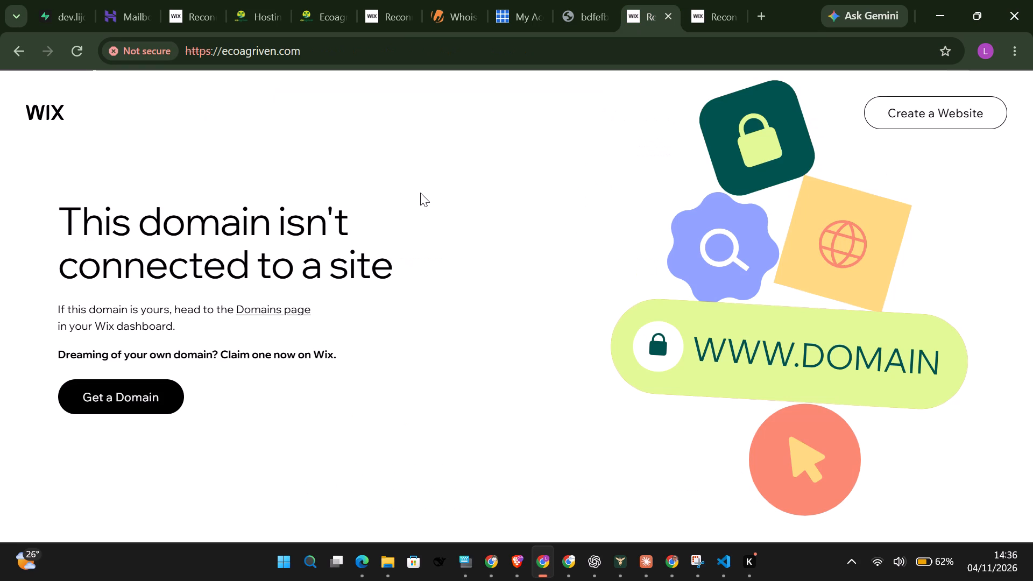
{"action": "key", "text": "ctrl+shift+r"}
{"action": "left_click", "coordinate": [694, 0]}
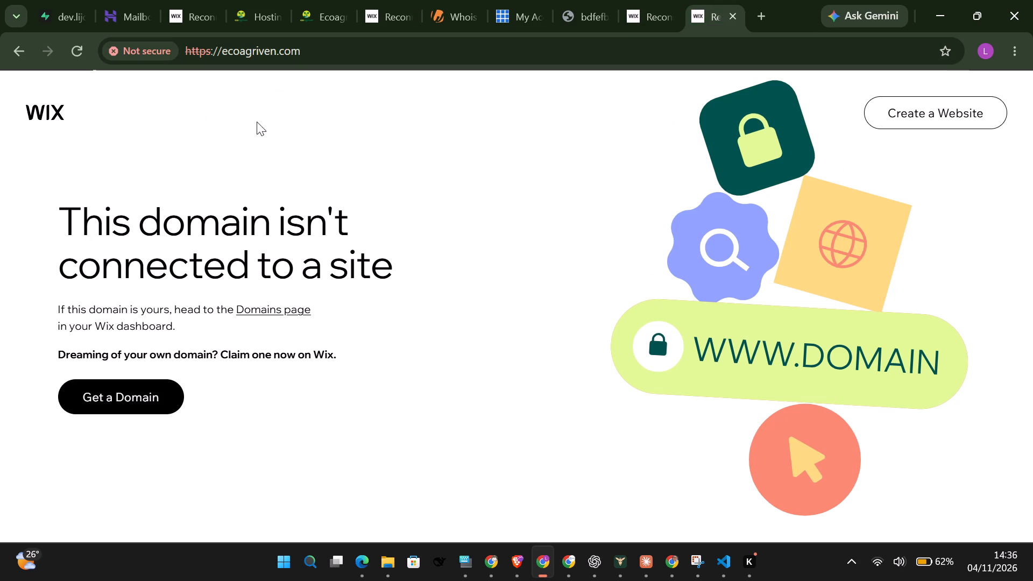
{"action": "key", "text": "ctrl+shift+r"}
{"action": "left_click", "coordinate": [670, 23]}
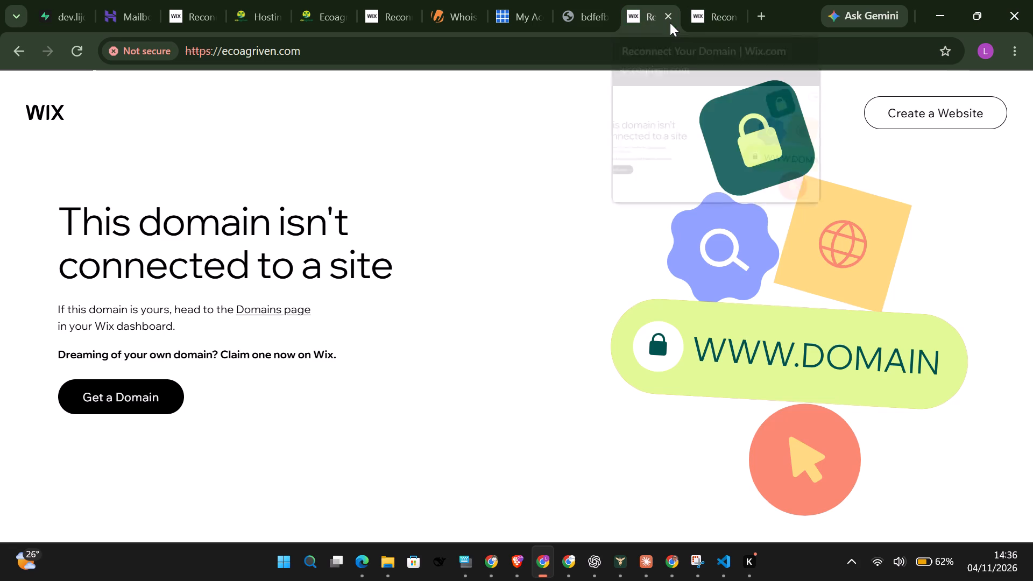
{"action": "left_click", "coordinate": [670, 17]}
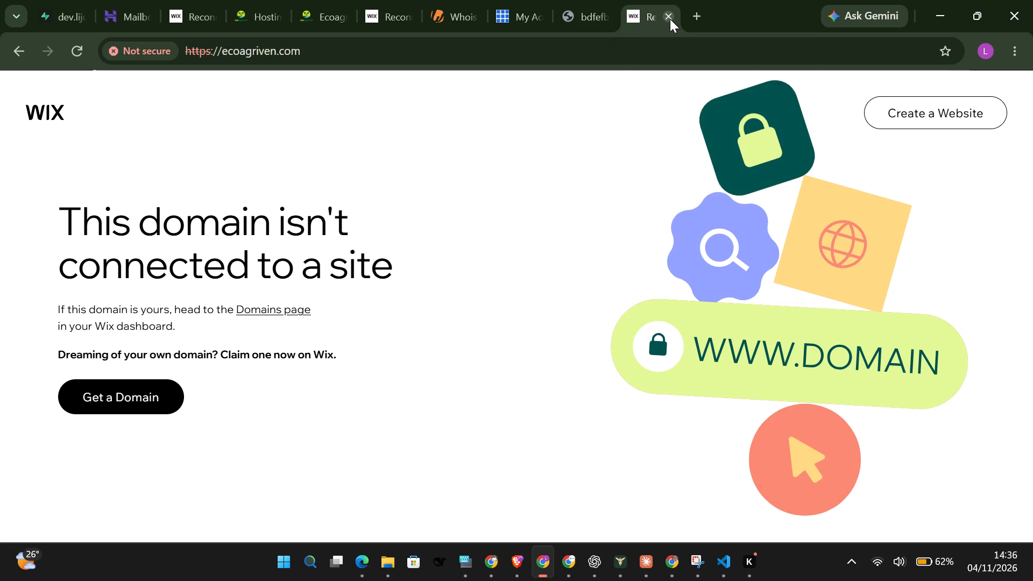
{"action": "left_click", "coordinate": [670, 19]}
Load ecoagriven.com in a fresh tab two times to check the site, closing the tab after each try.
{"action": "left_click", "coordinate": [691, 13]}
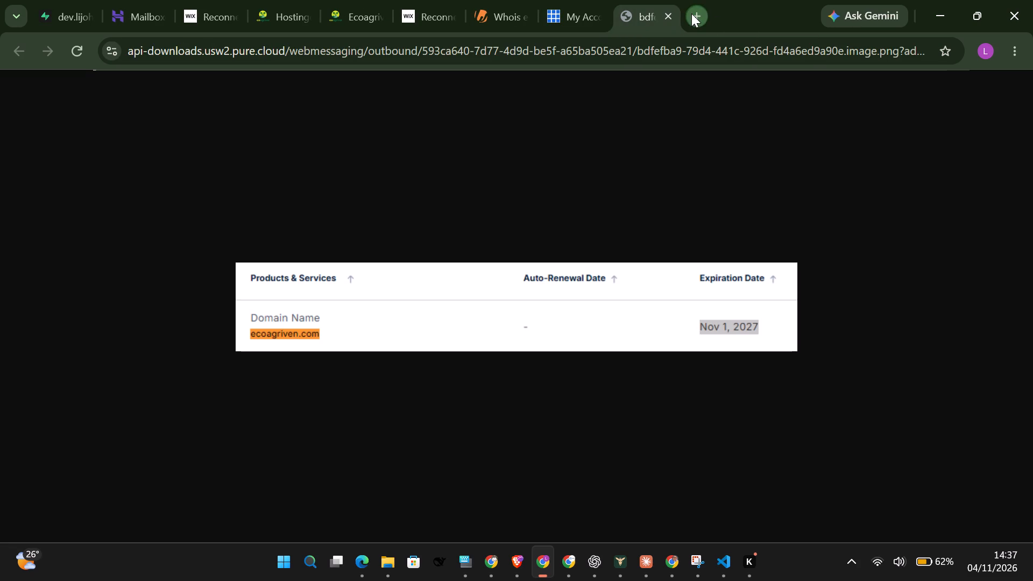
{"action": "left_click", "coordinate": [638, 46]}
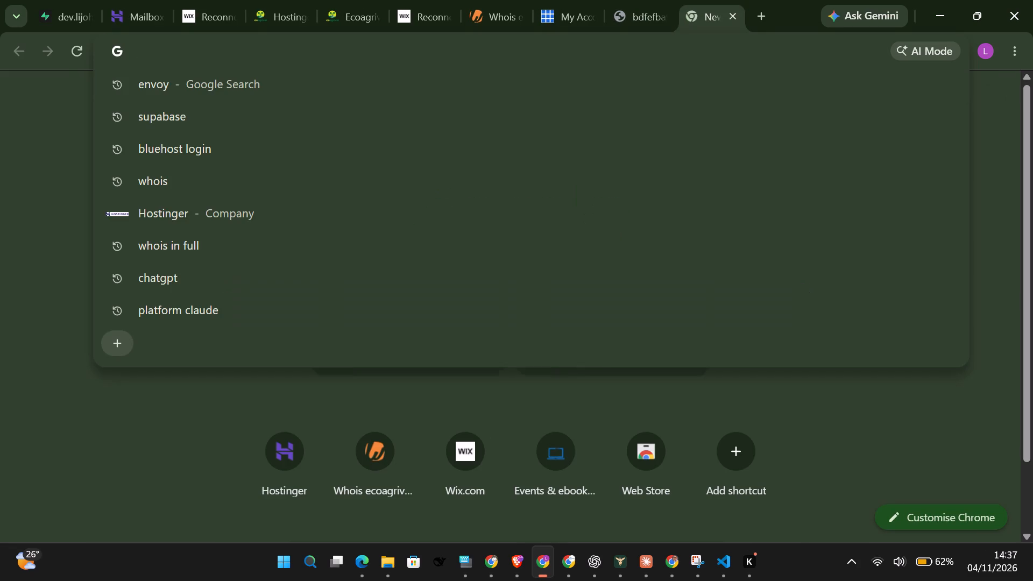
{"action": "type", "text": "ec"}
{"action": "key", "text": "Return"}
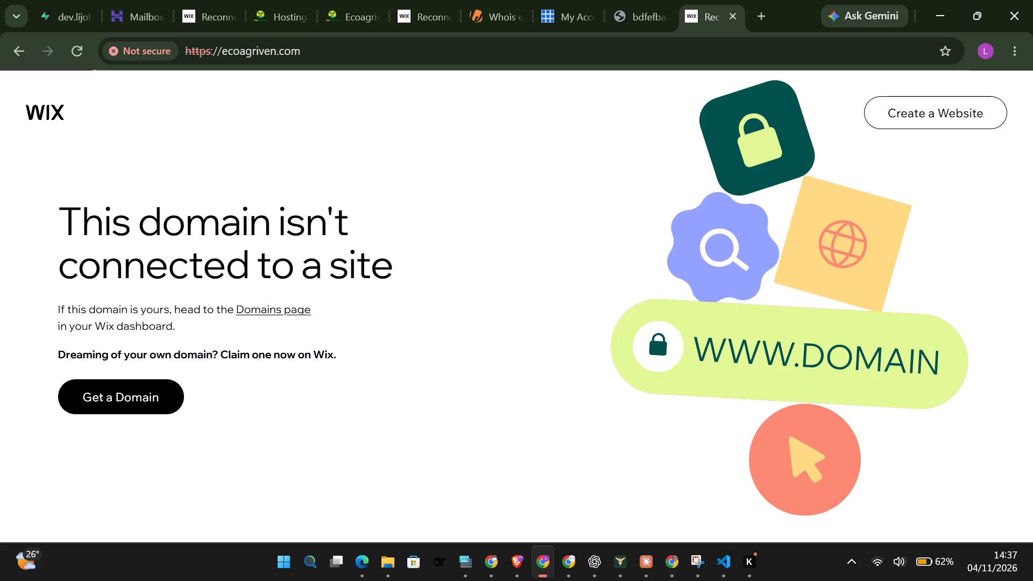
{"action": "left_click", "coordinate": [734, 9]}
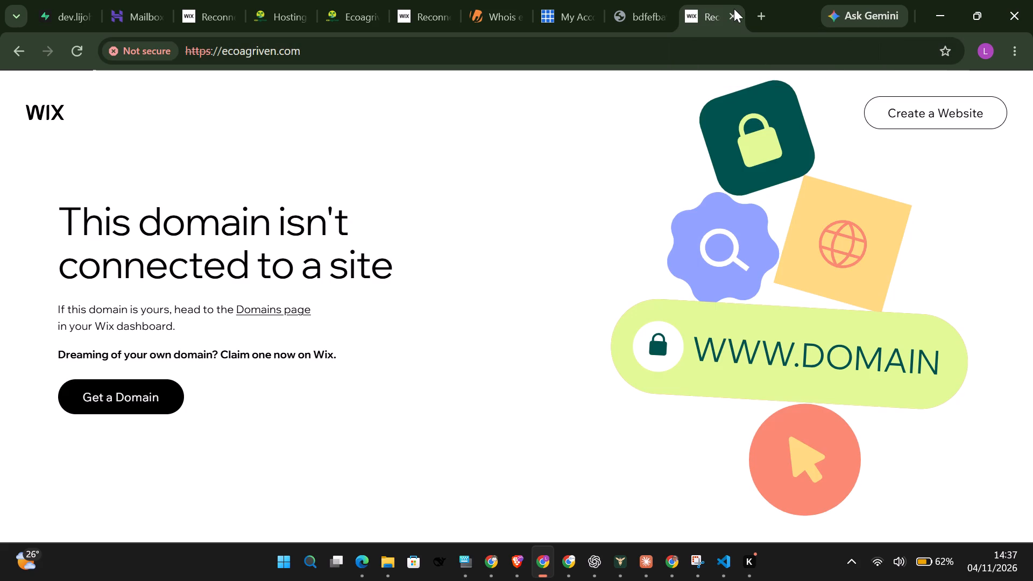
{"action": "left_click", "coordinate": [734, 14]}
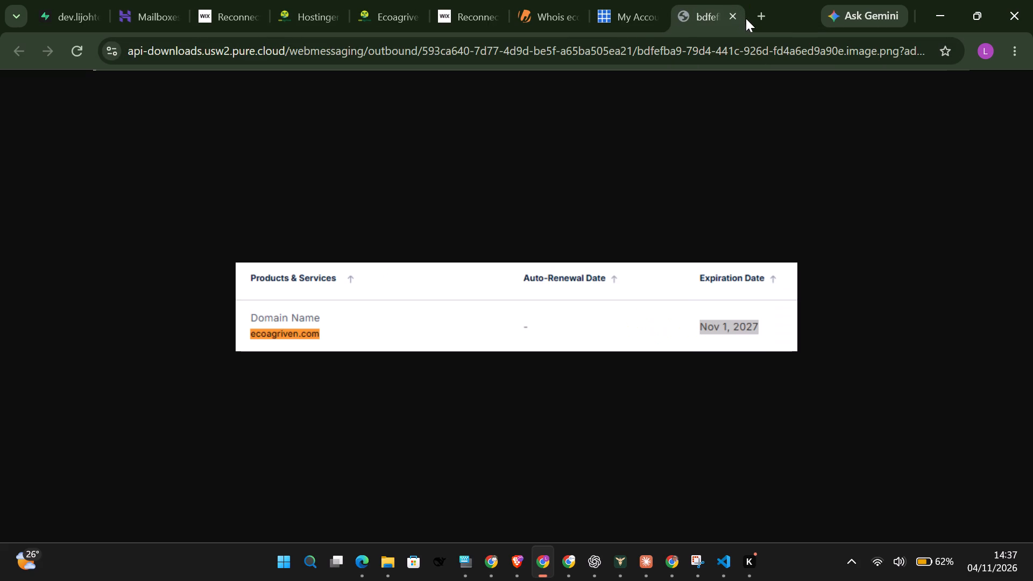
{"action": "left_click", "coordinate": [758, 18]}
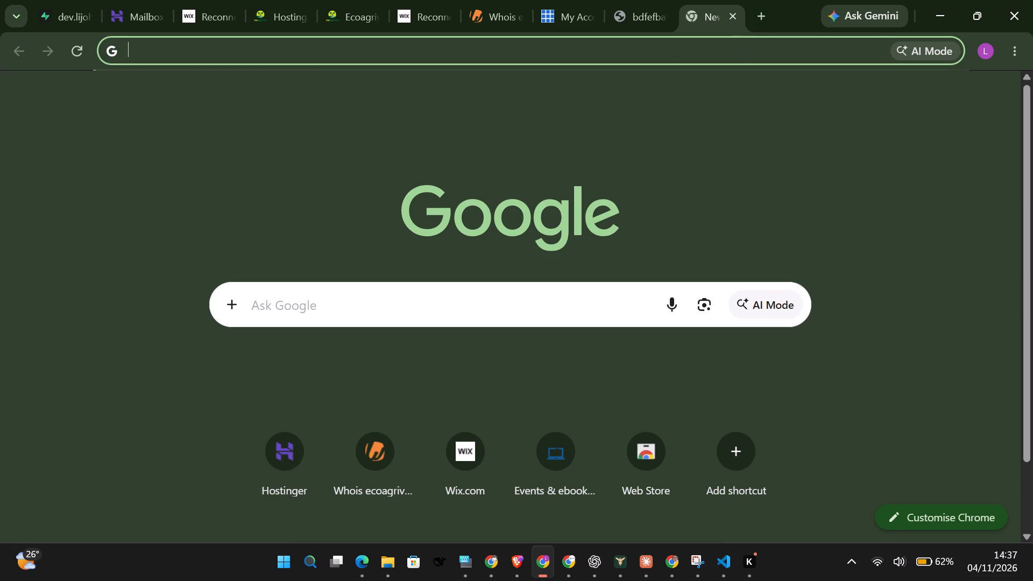
{"action": "left_click", "coordinate": [729, 48]}
{"action": "type", "text": "eco"}
{"action": "key", "text": "Return"}
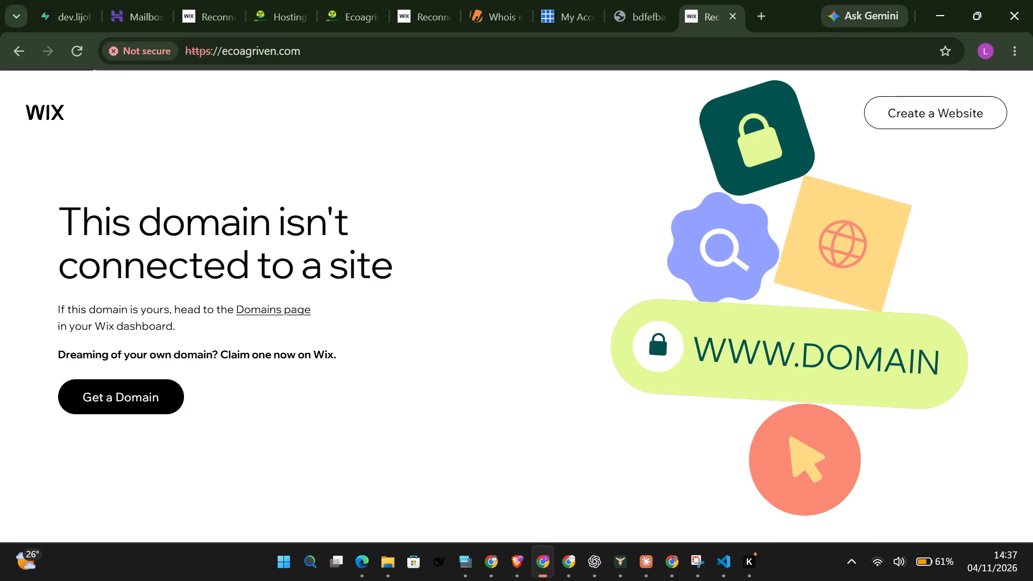
{"action": "left_click", "coordinate": [733, 16]}
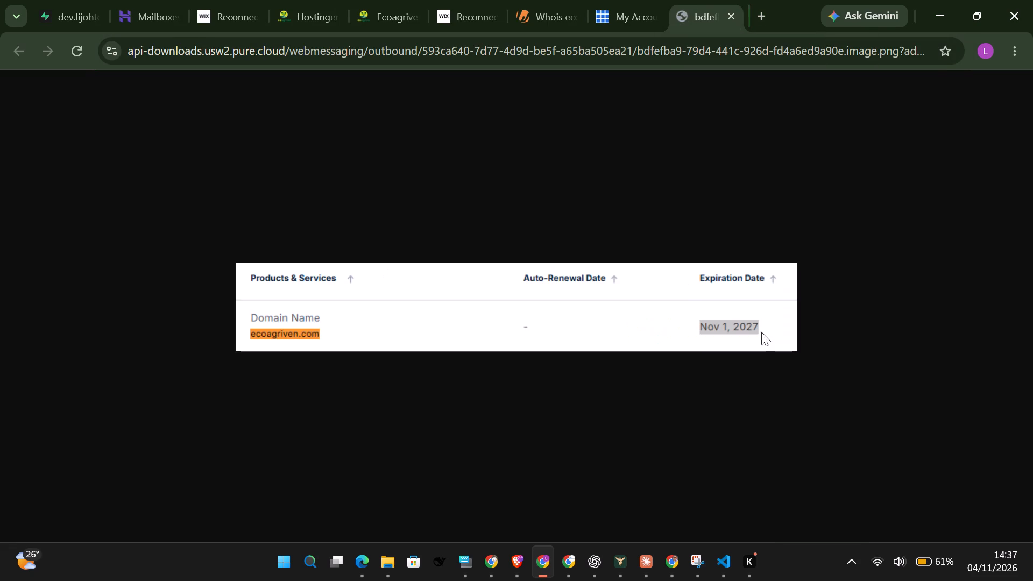
In the other Chrome profile, check ecoagriven.com in a new tab and by reloading its existing tab, keeping only the existing one.
{"action": "left_click", "coordinate": [669, 574]}
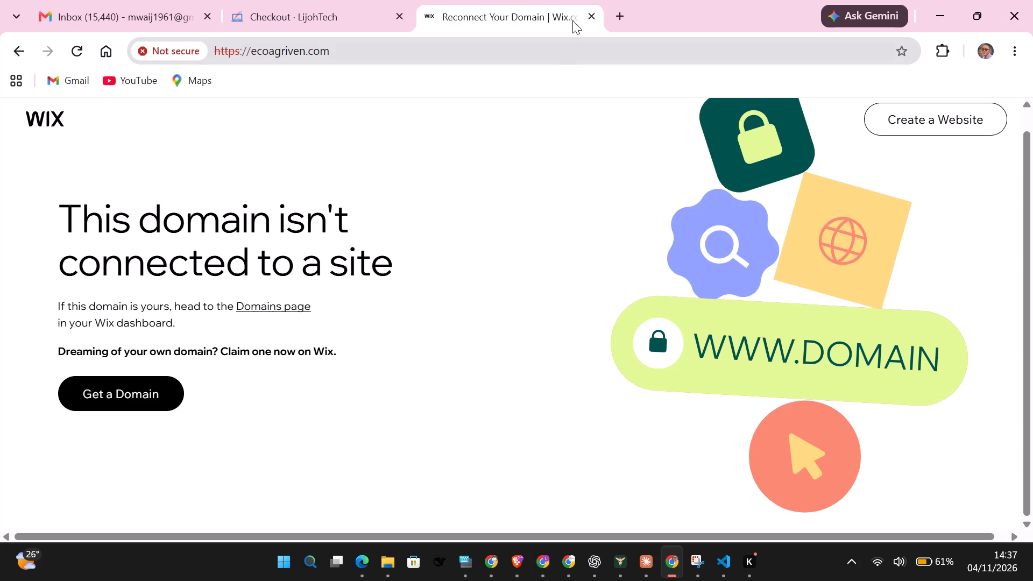
{"action": "left_click", "coordinate": [613, 14]}
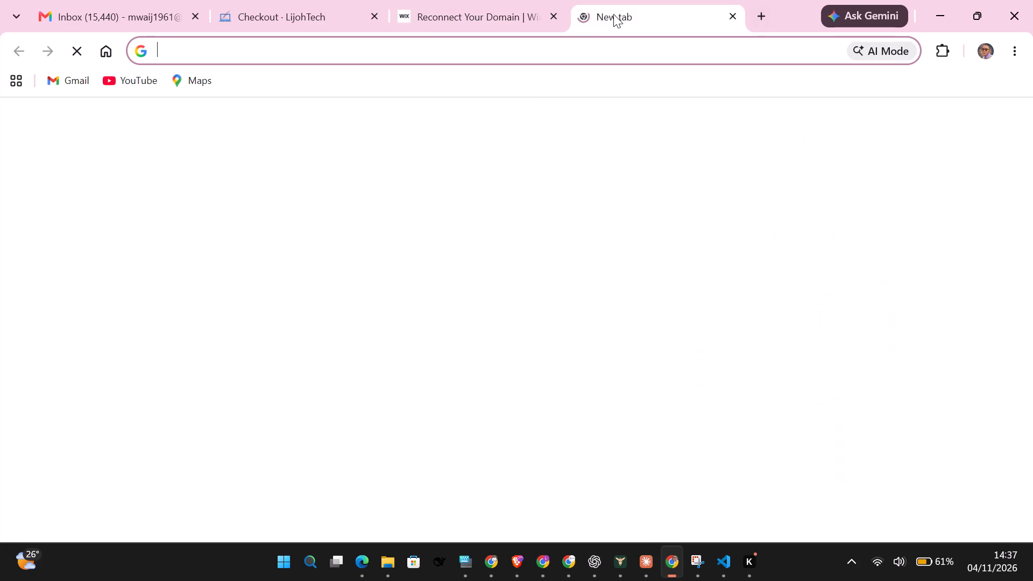
{"action": "type", "text": "ec"}
{"action": "key", "text": "Return"}
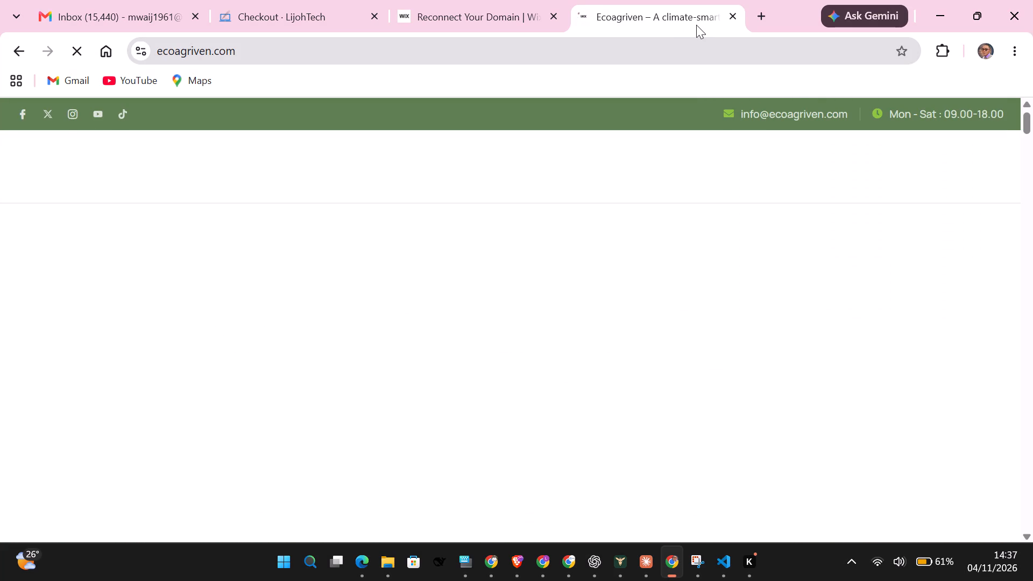
{"action": "left_click", "coordinate": [440, 0]}
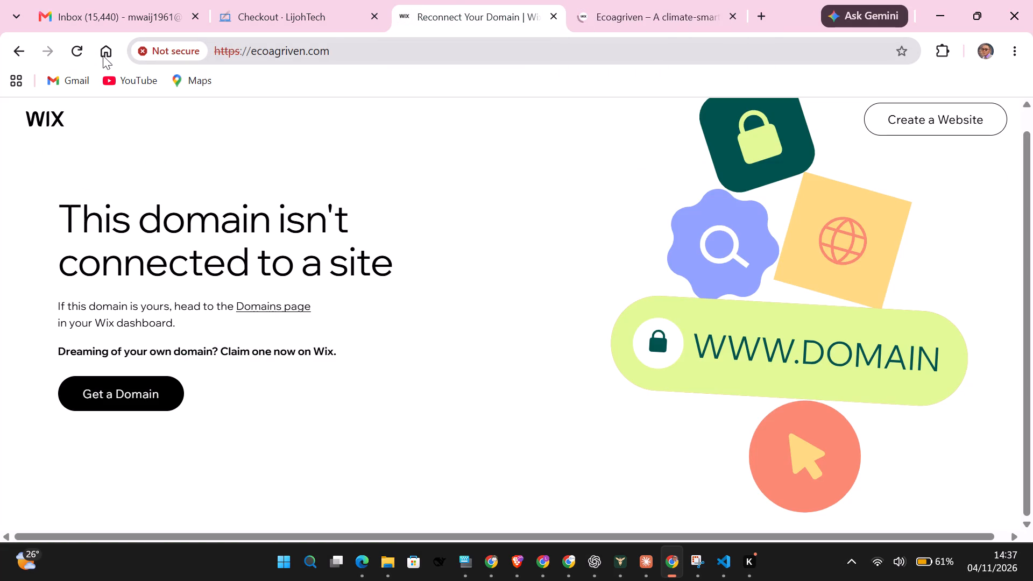
{"action": "left_click", "coordinate": [75, 49]}
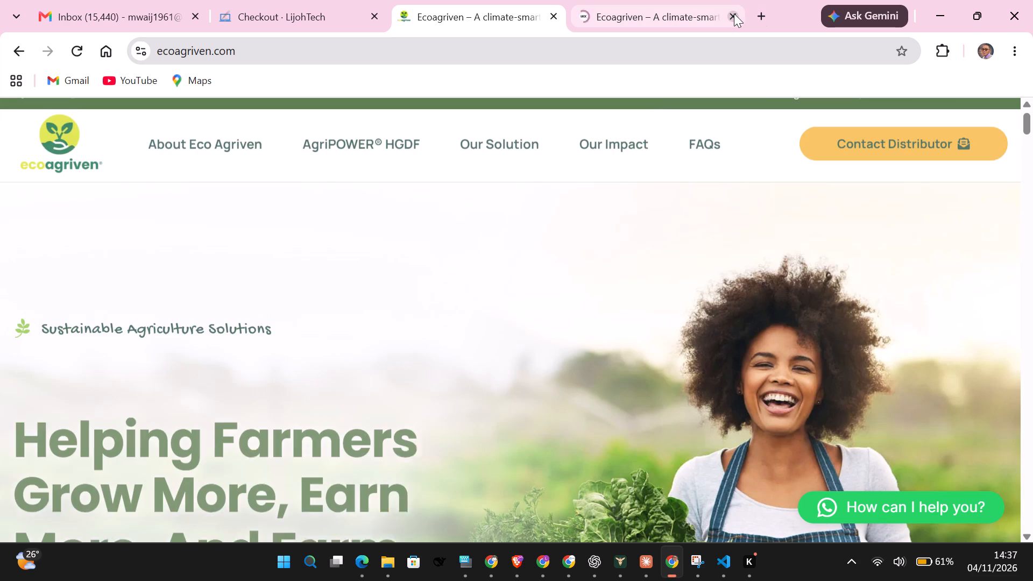
{"action": "left_click", "coordinate": [734, 13]}
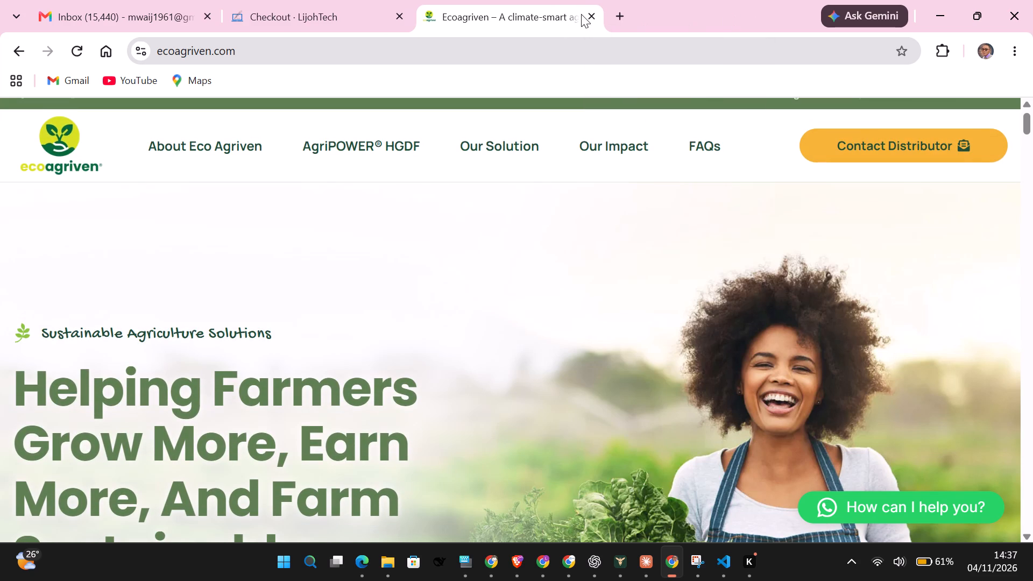
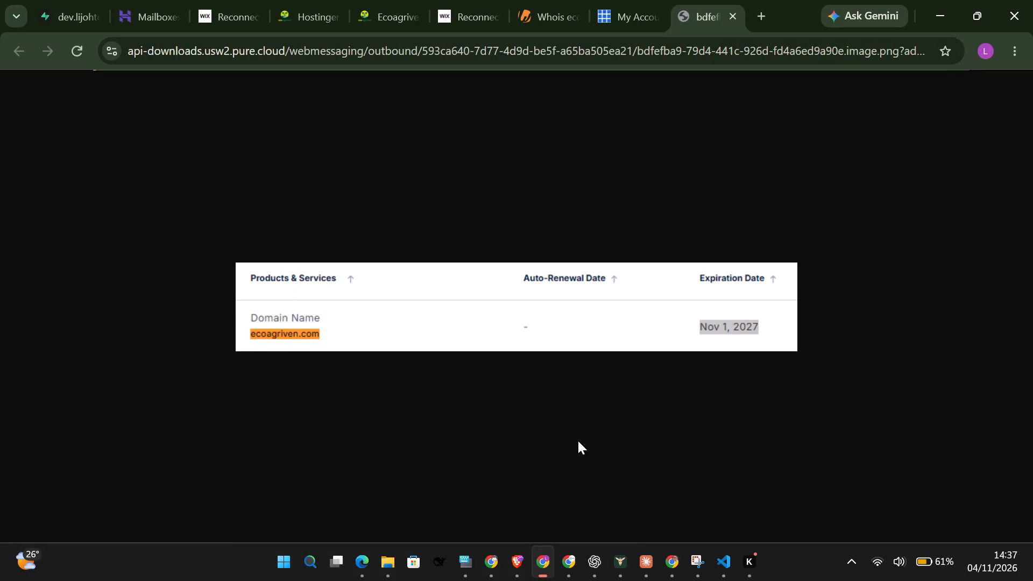
Switch to the other Chrome profile's window and bring up the open Lijohtech Developers website.
{"action": "left_click", "coordinate": [494, 570]}
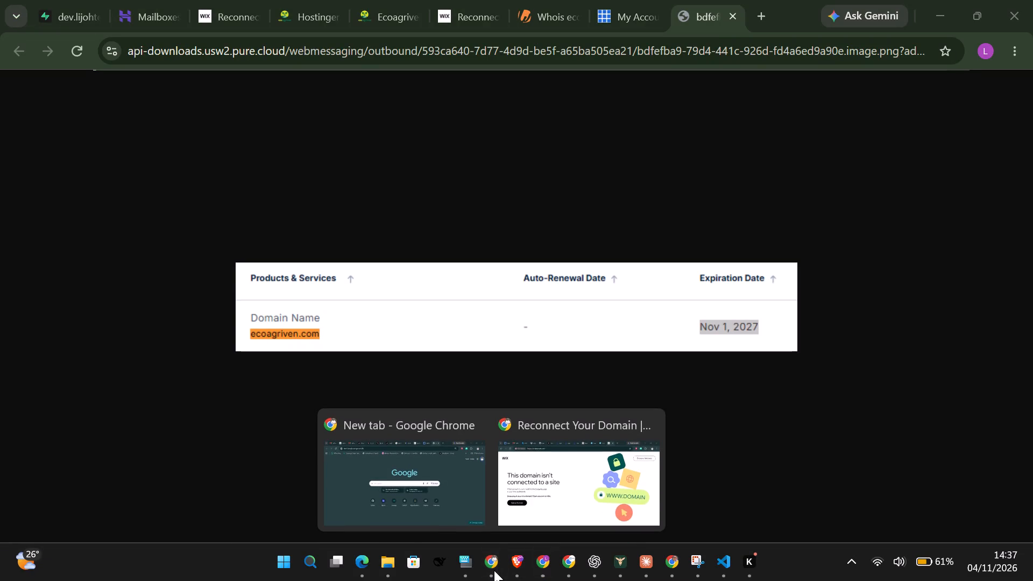
{"action": "left_click", "coordinate": [488, 507]}
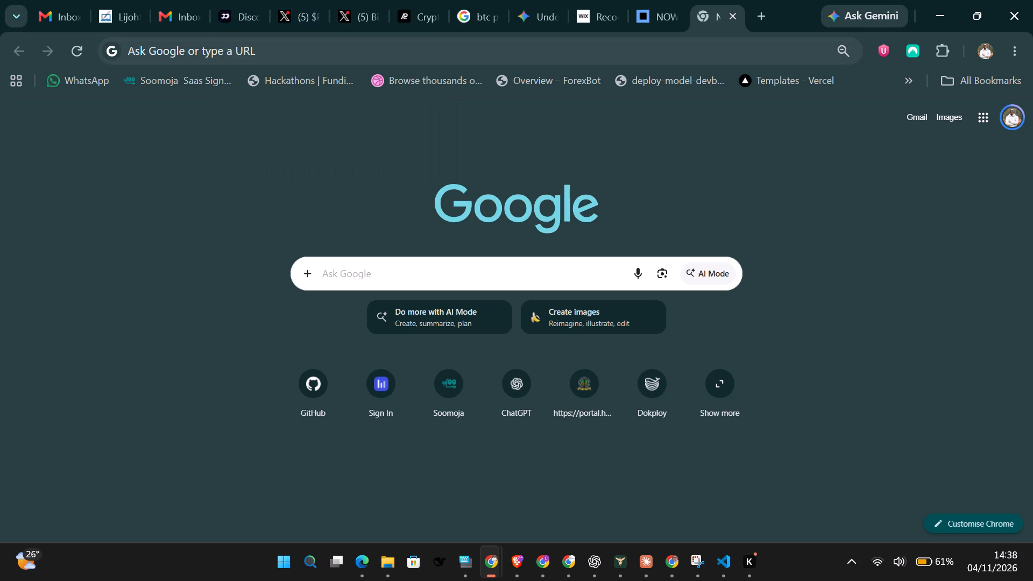
{"action": "left_click", "coordinate": [112, 0]}
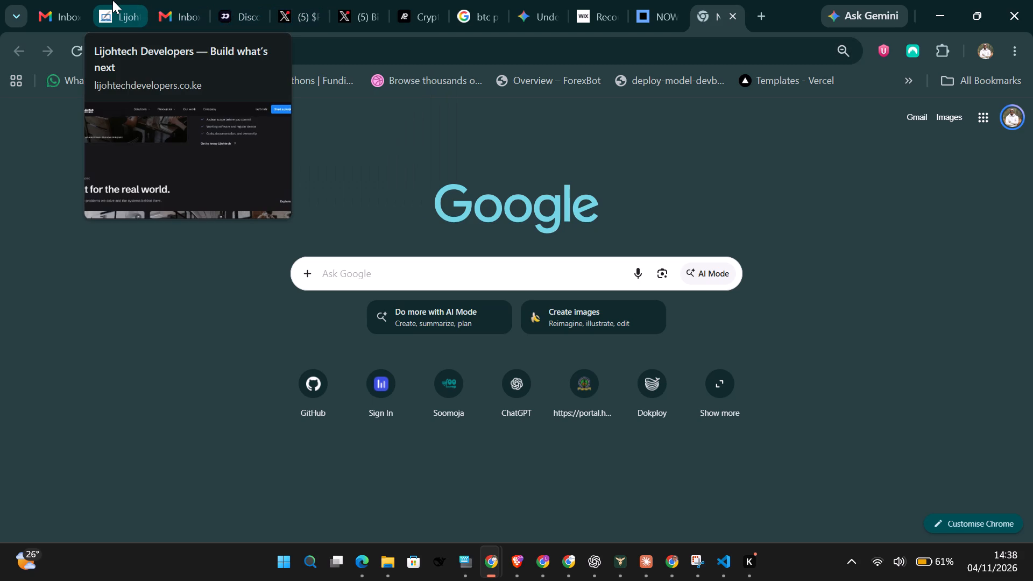